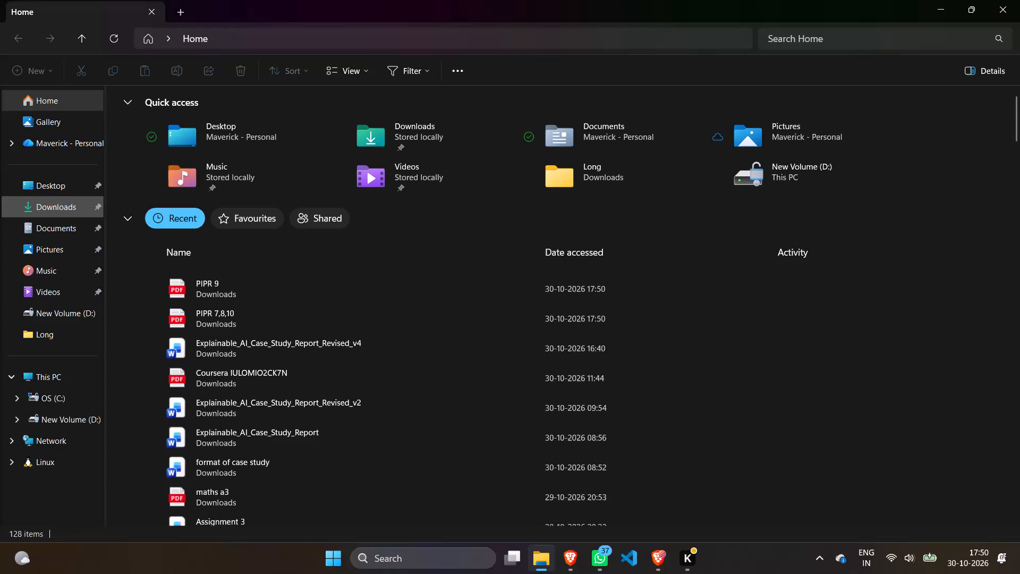
# Go to the Downloads folder and select the PDF file PIPR 7,8,10.
pyautogui.click(70, 204)
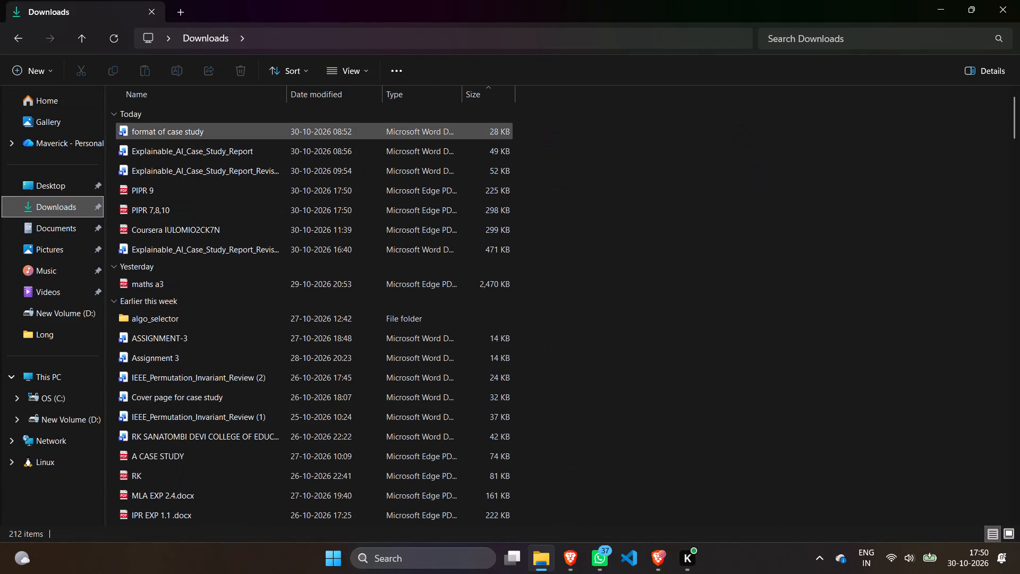
pyautogui.click(183, 206)
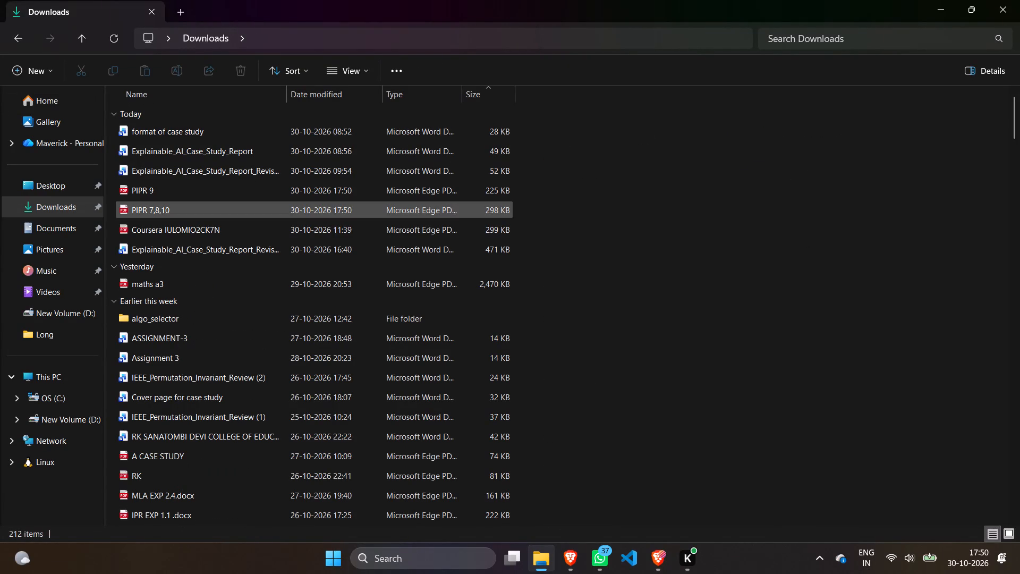
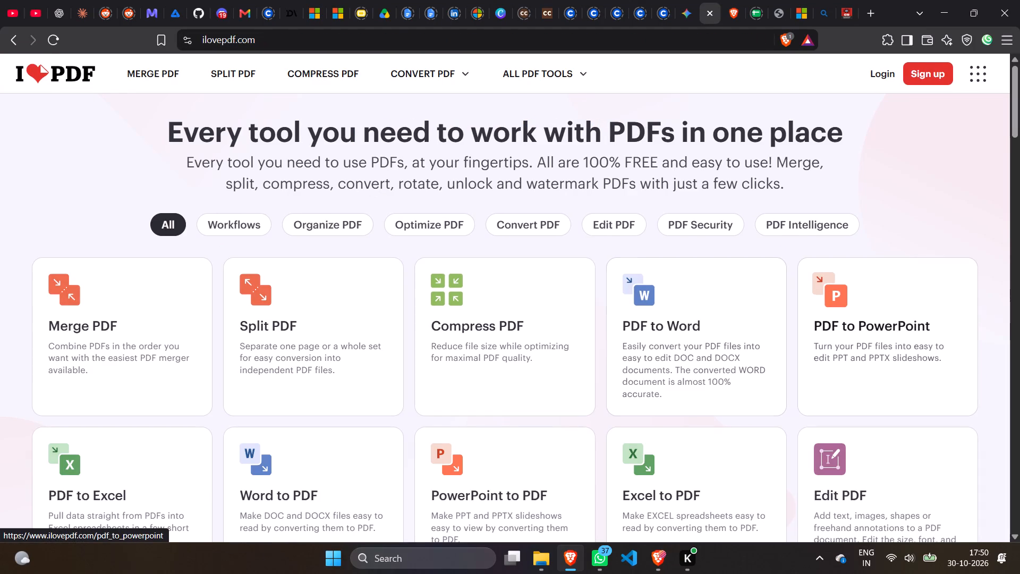
# Convert the PIPR 7,8,10 PDF with the PDF to Word tool without OCR and save the Word document in Downloads.
pyautogui.scroll(-2, 856, 350)
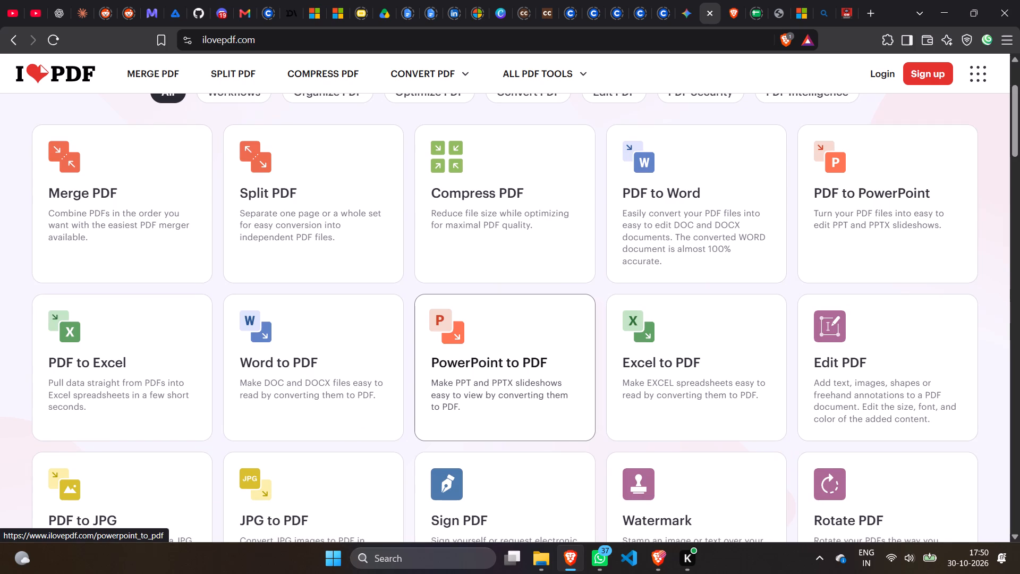
pyautogui.scroll(-2, 213, 266)
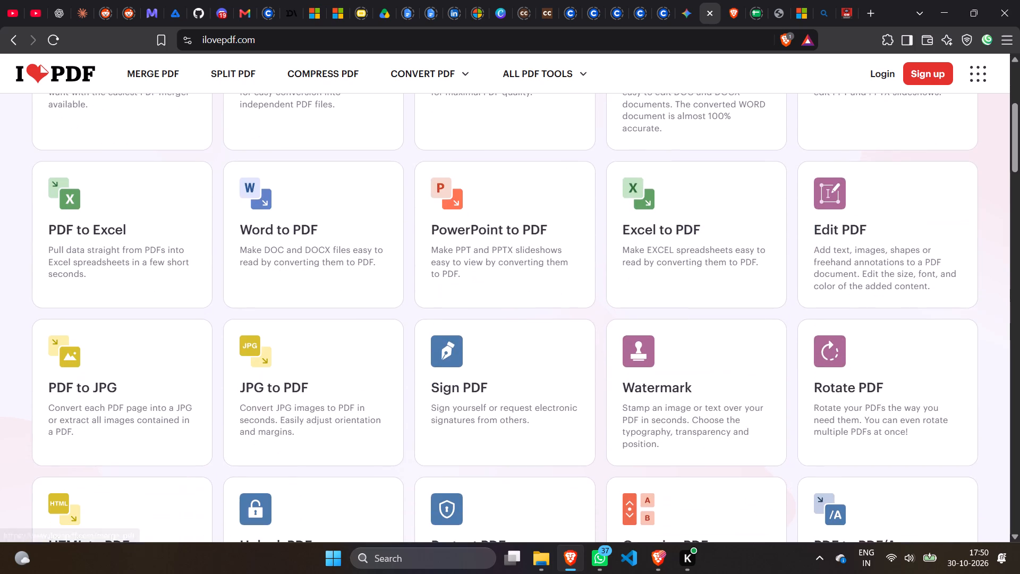
pyautogui.scroll(3, 427, 263)
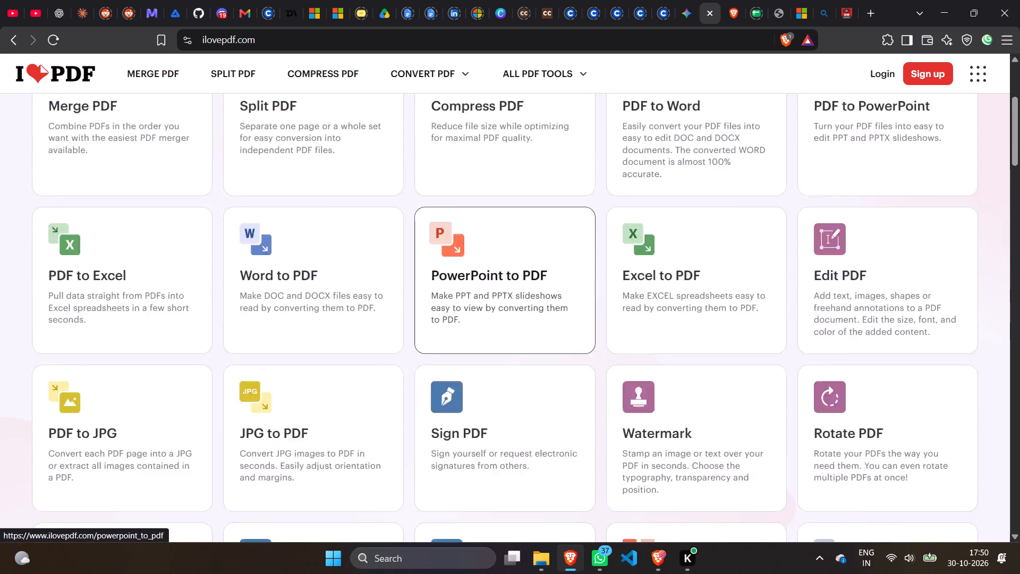
pyautogui.scroll(1, 427, 263)
pyautogui.click(642, 298)
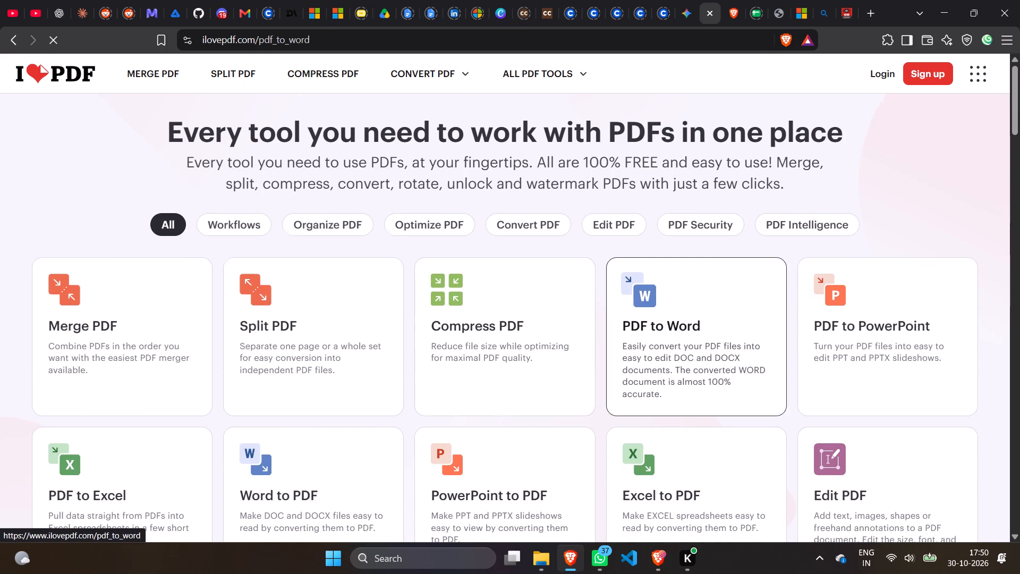
pyautogui.click(471, 260)
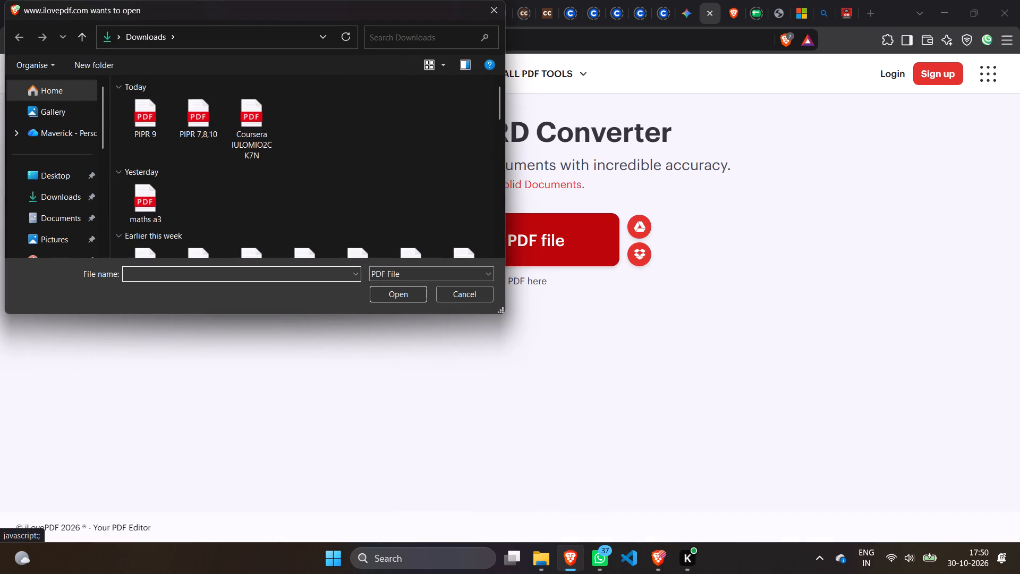
pyautogui.click(206, 114)
pyautogui.click(382, 291)
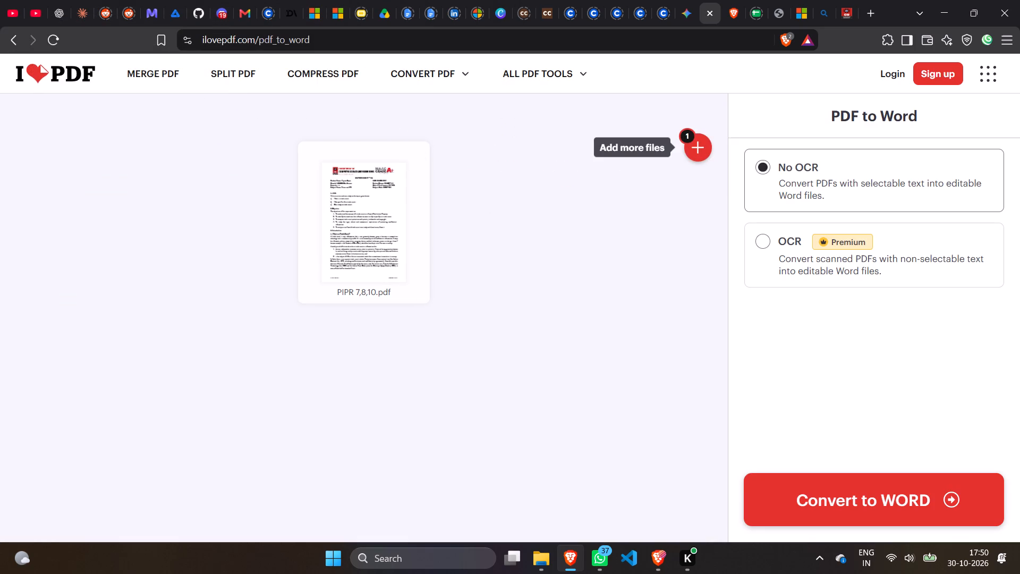
pyautogui.click(840, 496)
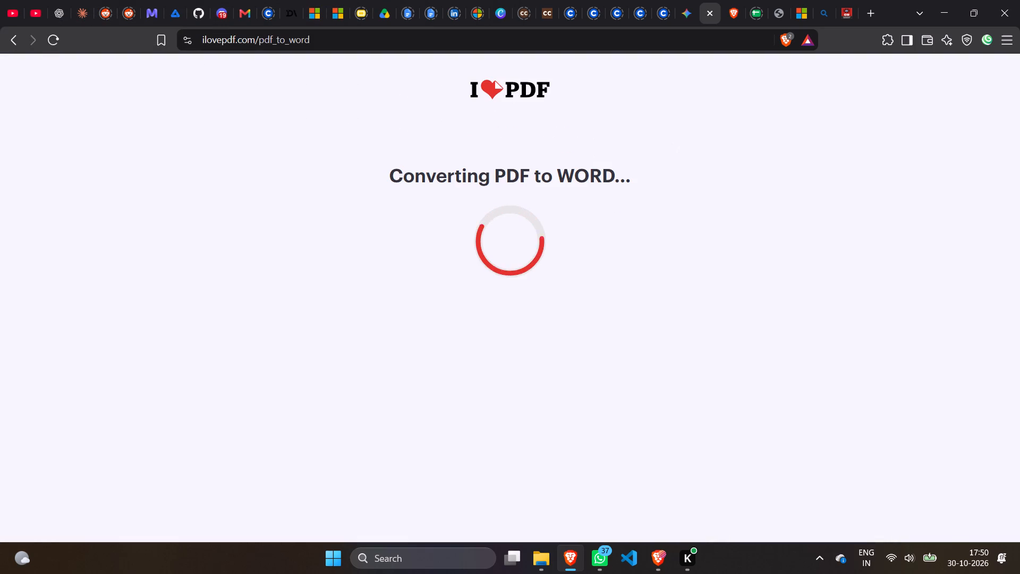
pyautogui.click(452, 183)
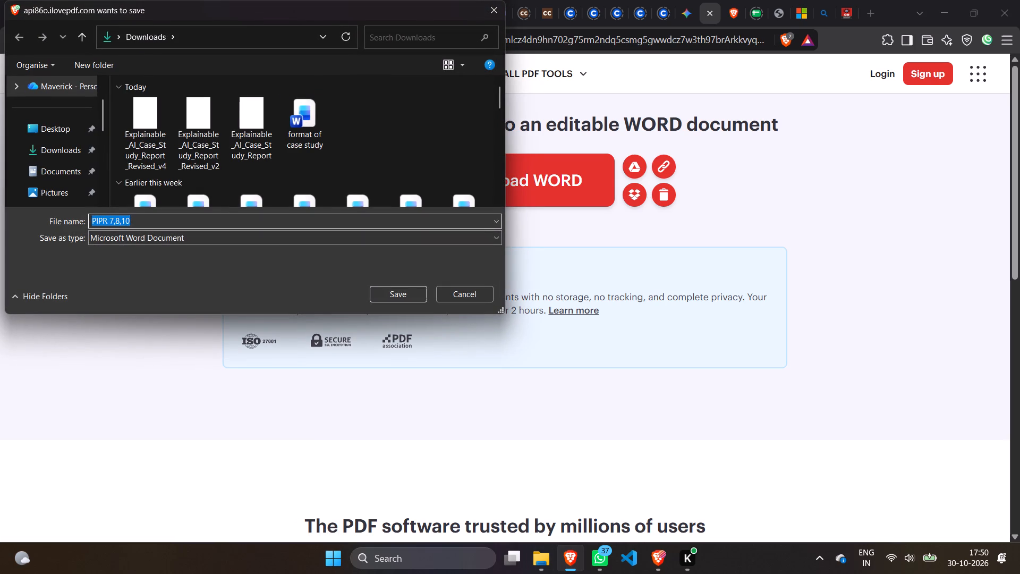
pyautogui.click(388, 291)
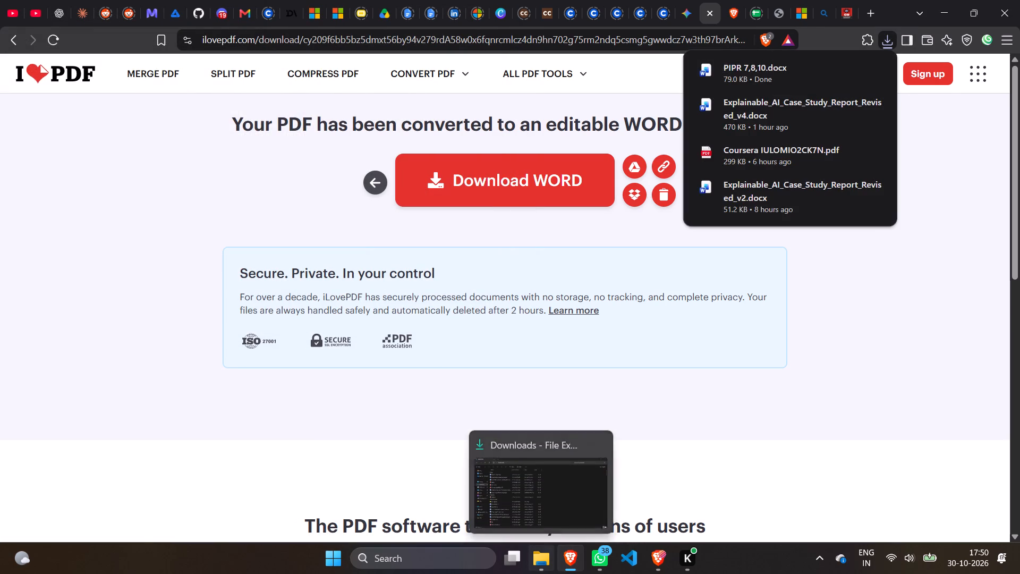
pyautogui.click(373, 186)
pyautogui.click(435, 230)
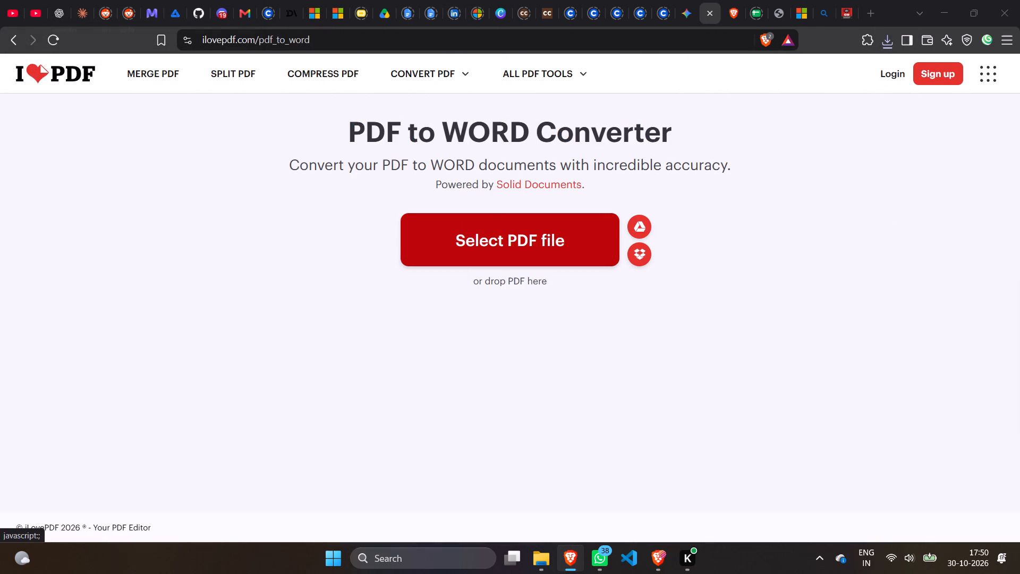
pyautogui.click(146, 131)
pyautogui.click(399, 297)
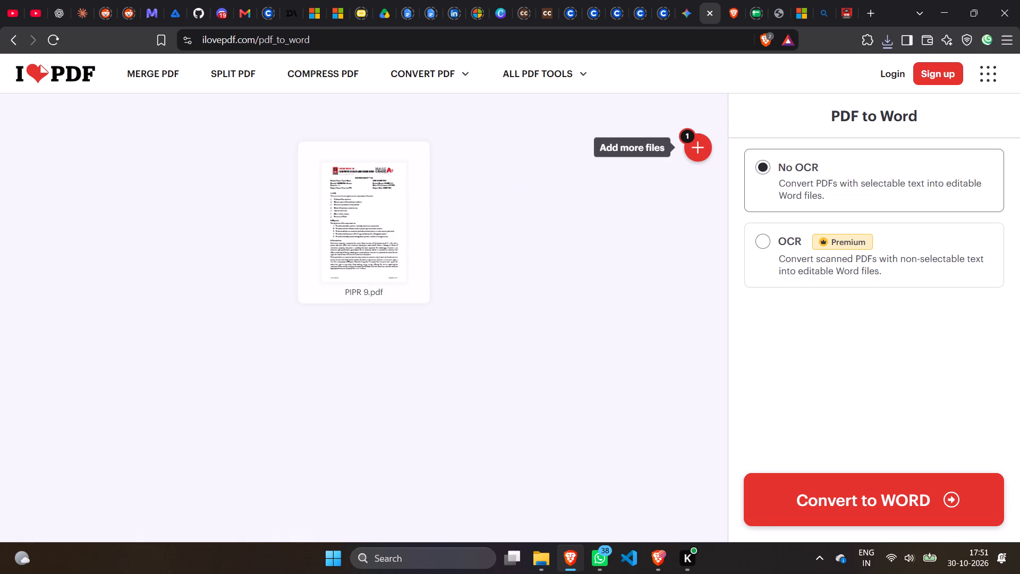
pyautogui.click(912, 517)
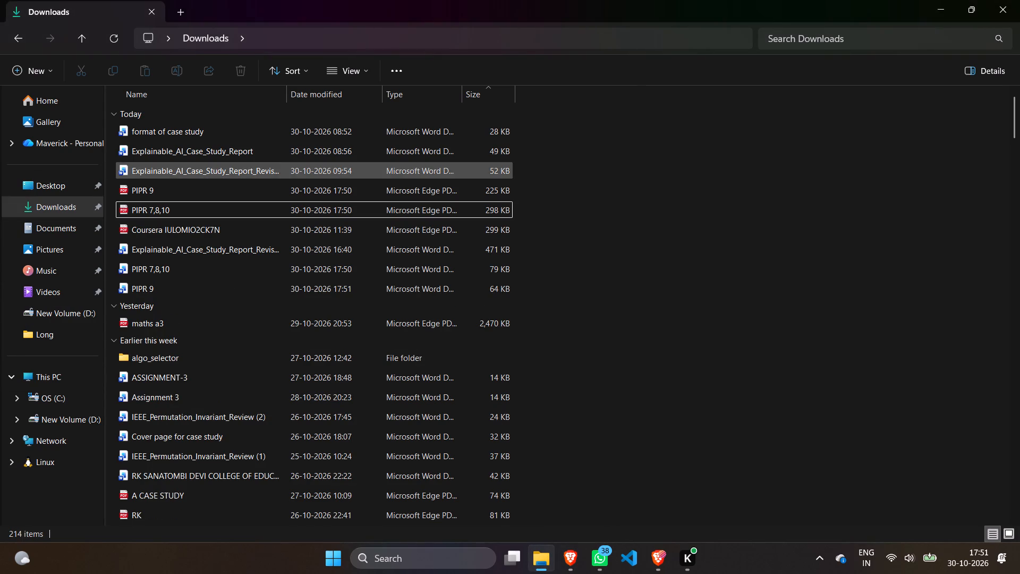
pyautogui.click(139, 269)
# Switch back to the browser and upload the PIPR 9 and PIPR 7,8,10 Word documents from Downloads to Google Drive.
pyautogui.click(571, 561)
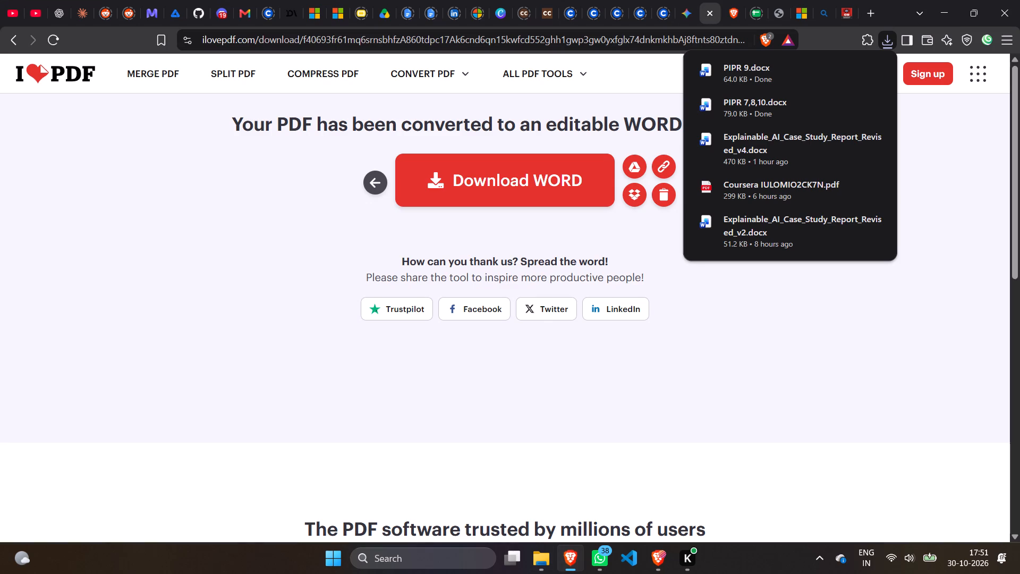
pyautogui.click(413, 17)
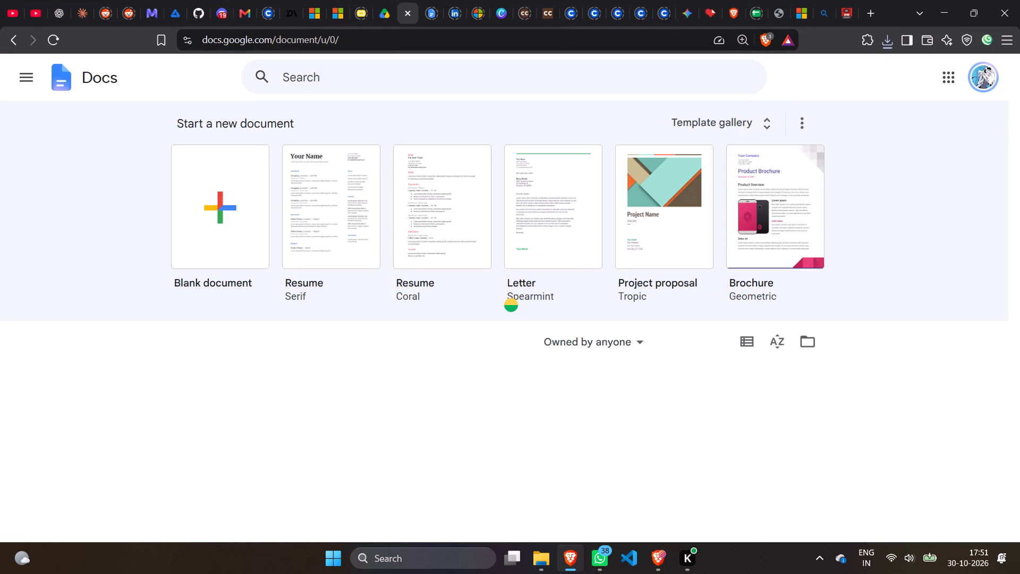
pyautogui.click(387, 9)
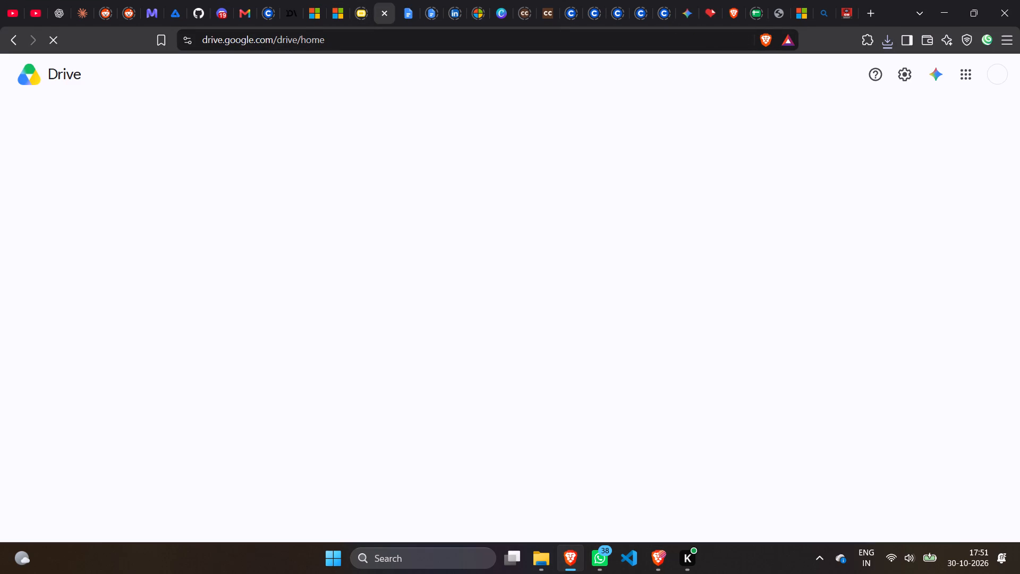
pyautogui.click(49, 126)
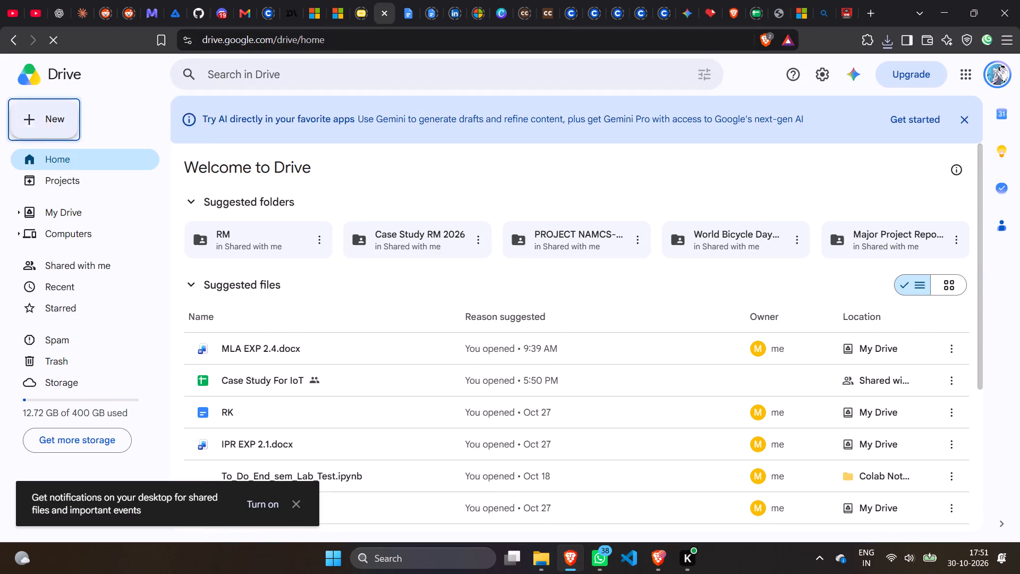
pyautogui.click(79, 152)
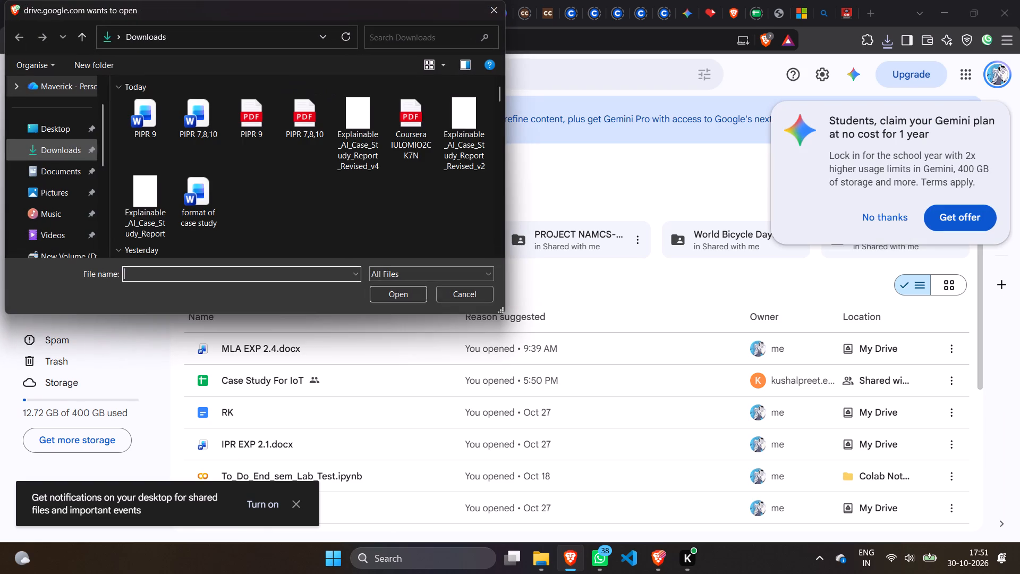
pyautogui.keyDown('ctrl'); pyautogui.click(143, 132); pyautogui.keyUp('ctrl')
pyautogui.keyDown('ctrl'); pyautogui.click(181, 123); pyautogui.keyUp('ctrl')
pyautogui.click(395, 294)
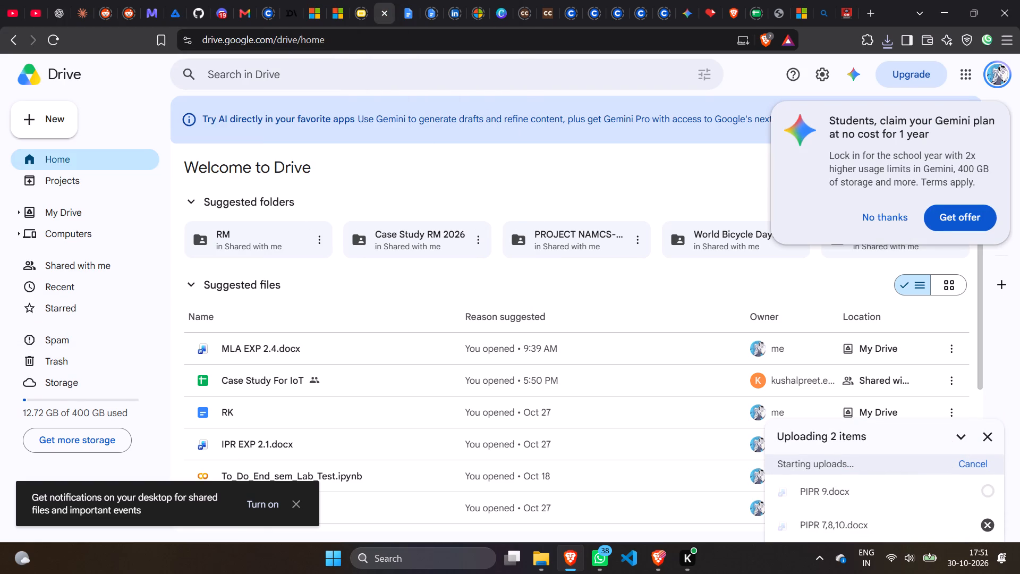
# Open the uploaded PIPR 9.docx in Google Docs.
pyautogui.click(804, 491)
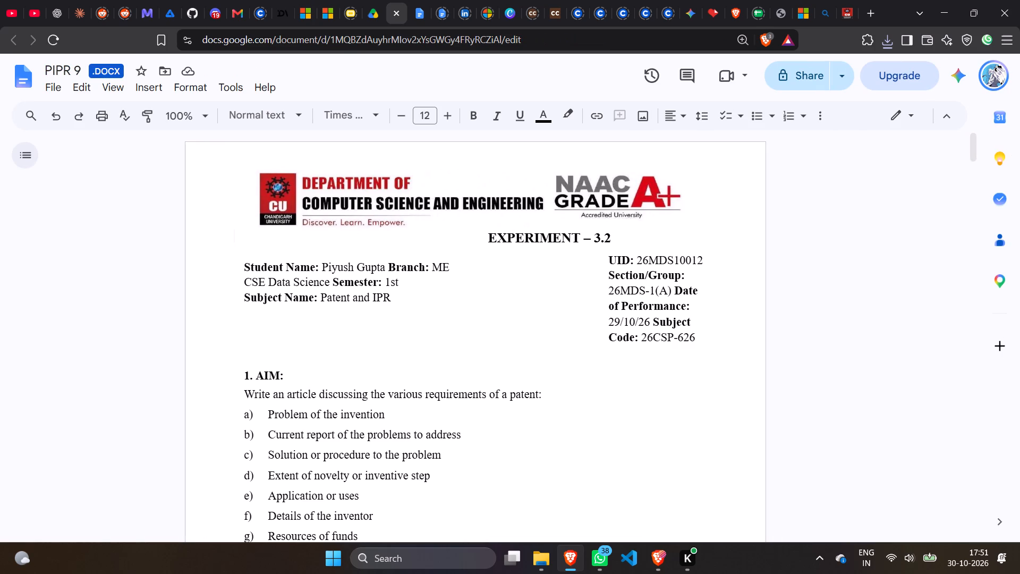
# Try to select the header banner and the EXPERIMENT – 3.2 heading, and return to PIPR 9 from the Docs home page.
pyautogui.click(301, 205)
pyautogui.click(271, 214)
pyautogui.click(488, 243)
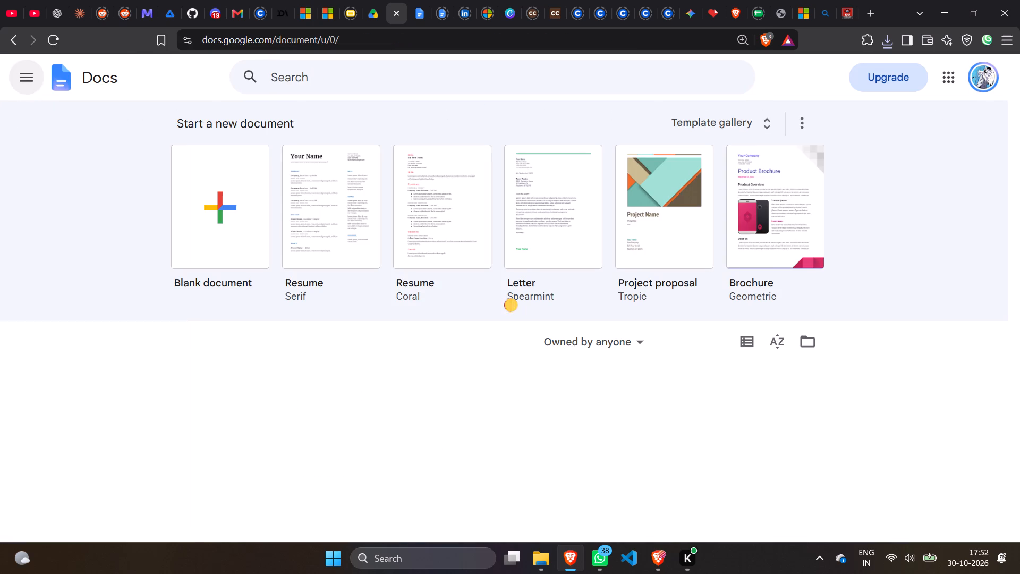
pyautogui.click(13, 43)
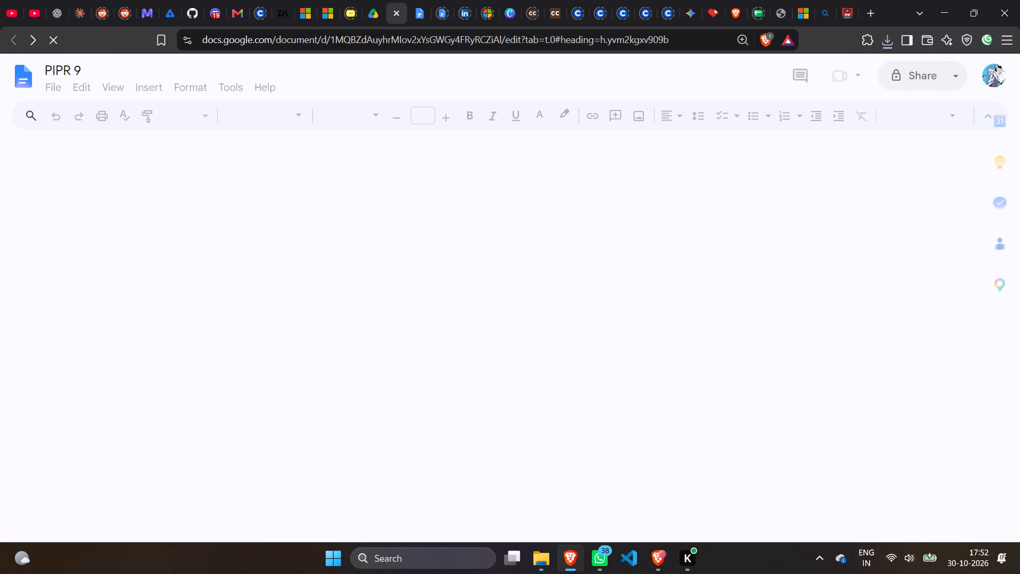
# Set the top, bottom, left and right page margins of Section 1 in PIPR 9 to 0.5 inches.
pyautogui.click(55, 90)
pyautogui.scroll(-6, 98, 289)
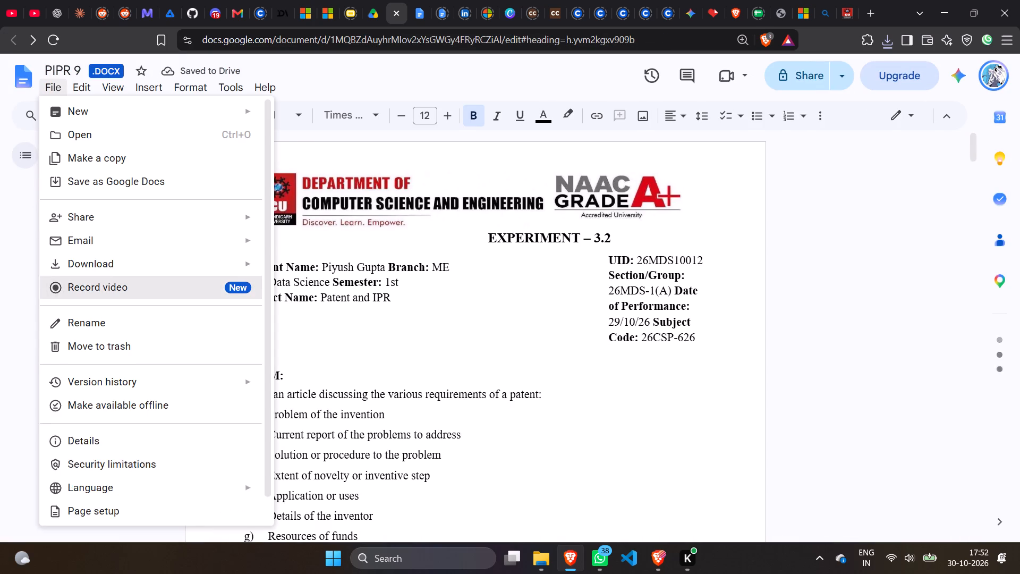
pyautogui.scroll(-5, 110, 463)
pyautogui.click(112, 487)
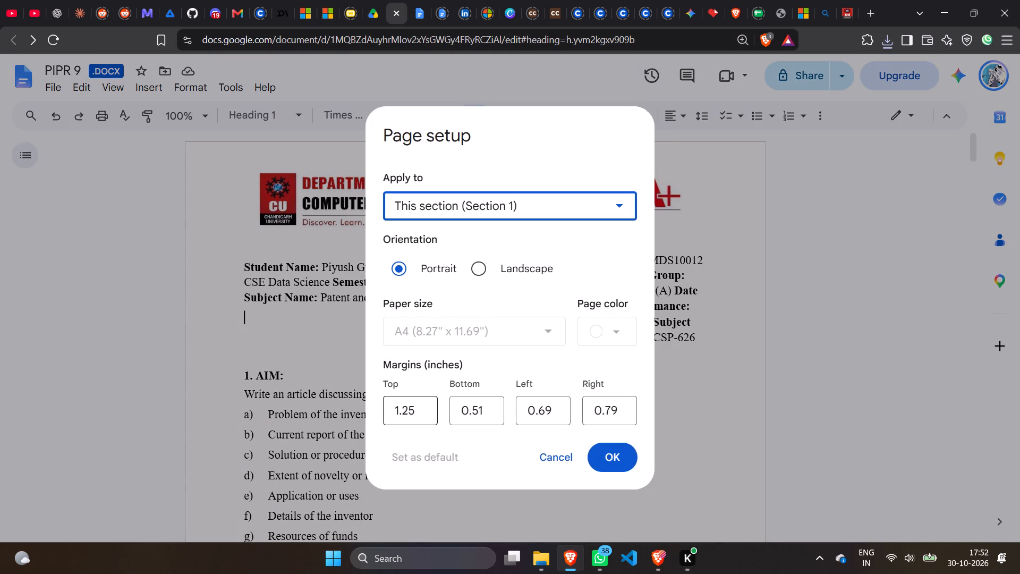
pyautogui.click(407, 410)
pyautogui.click(415, 413)
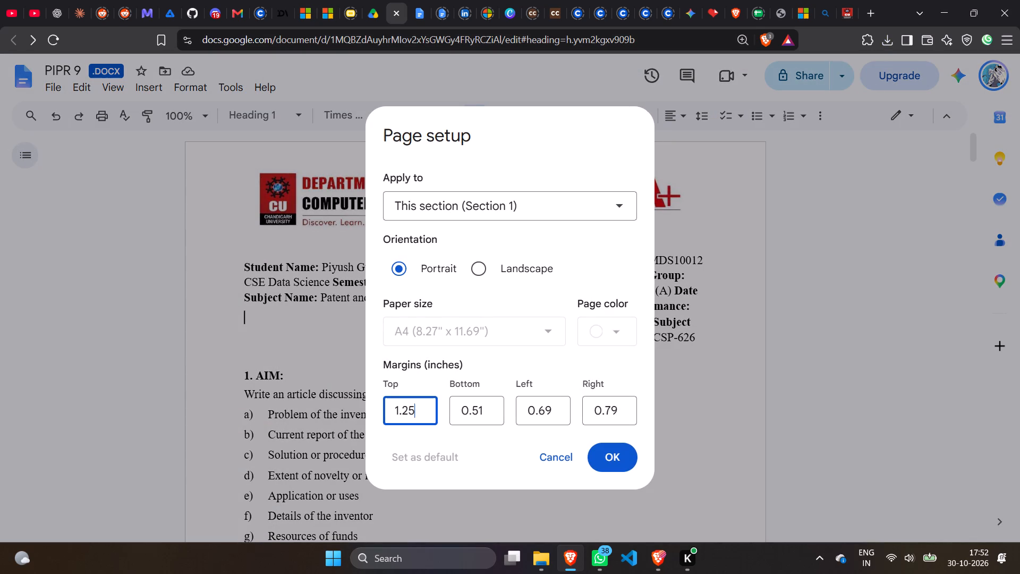
pyautogui.press('BackSpace')
pyautogui.press('BackSpace')
pyautogui.press('BackSpace')
pyautogui.press('BackSpace')
pyautogui.write('0.5')
pyautogui.press('Tab')
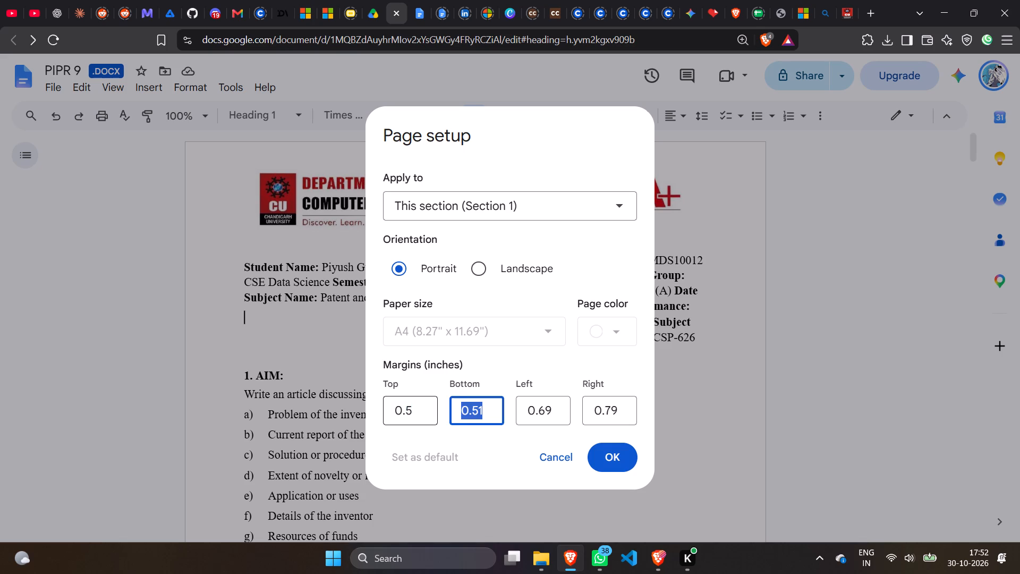
pyautogui.press('0')
pyautogui.press('.')
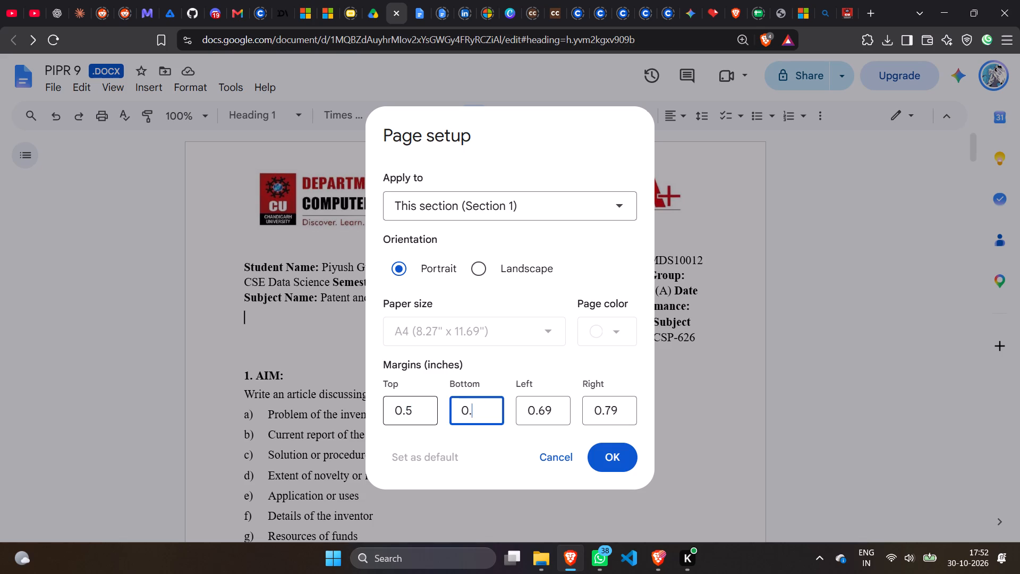
pyautogui.press('5')
pyautogui.press('Tab')
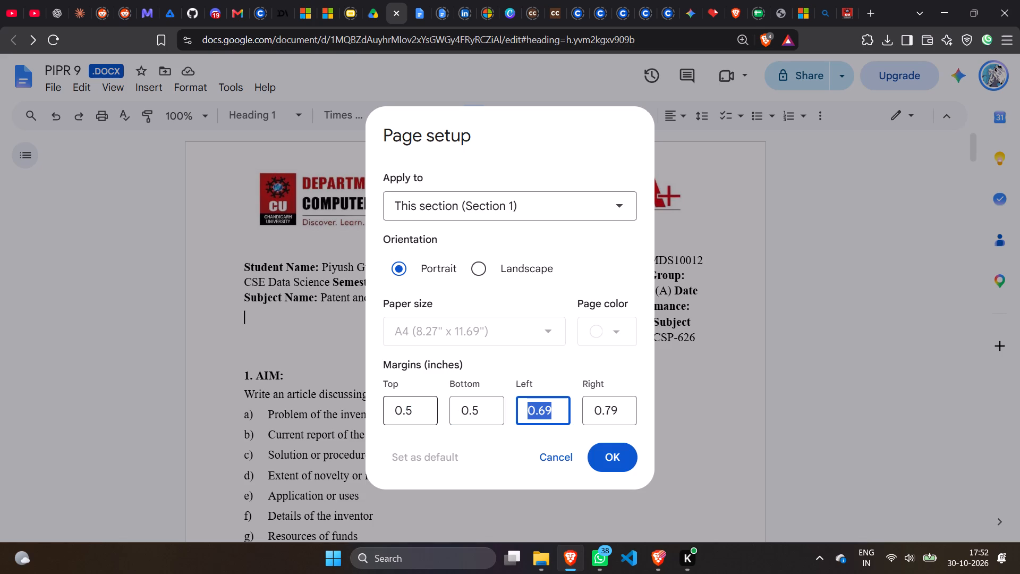
pyautogui.write('0.5')
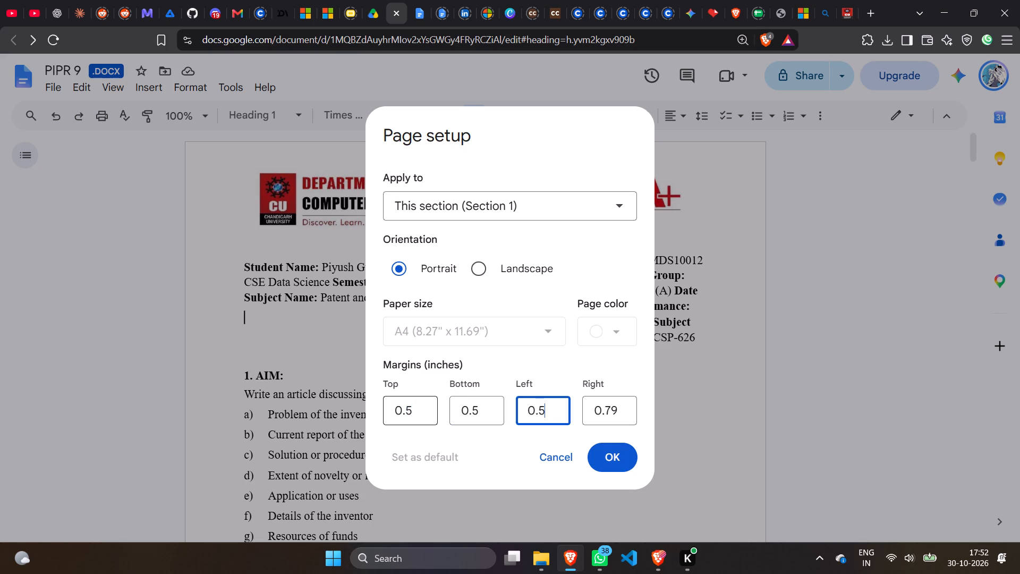
pyautogui.press('Tab')
pyautogui.write('0.')
pyautogui.press('5')
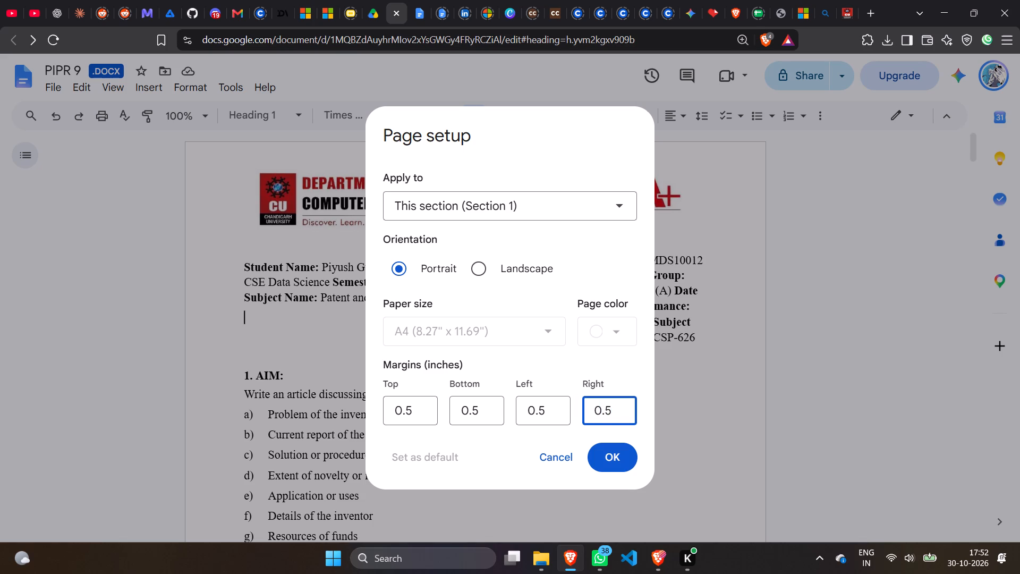
pyautogui.click(611, 463)
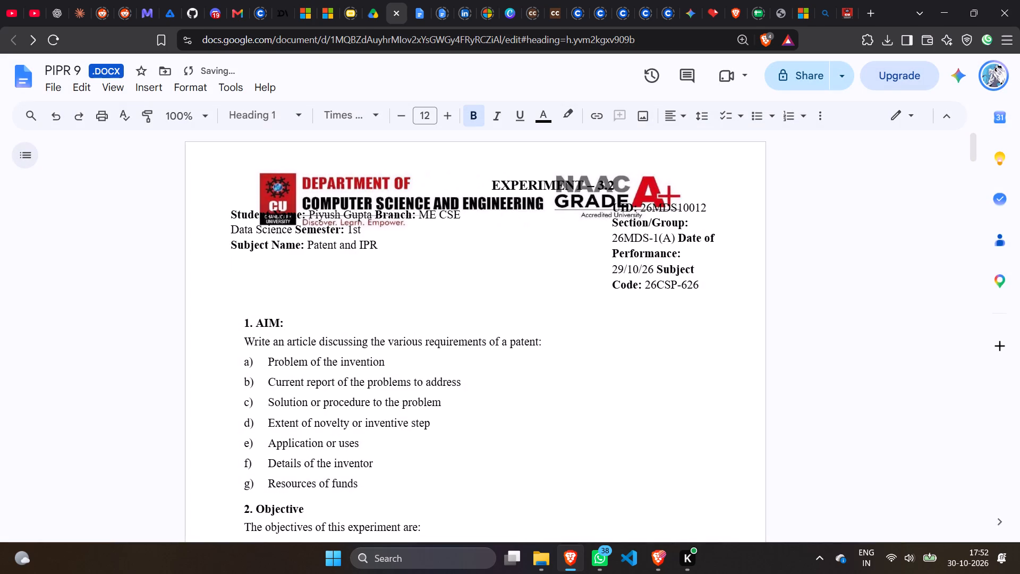
# Cut the entire body content of PIPR 9, leaving only its header banner.
pyautogui.click(478, 213)
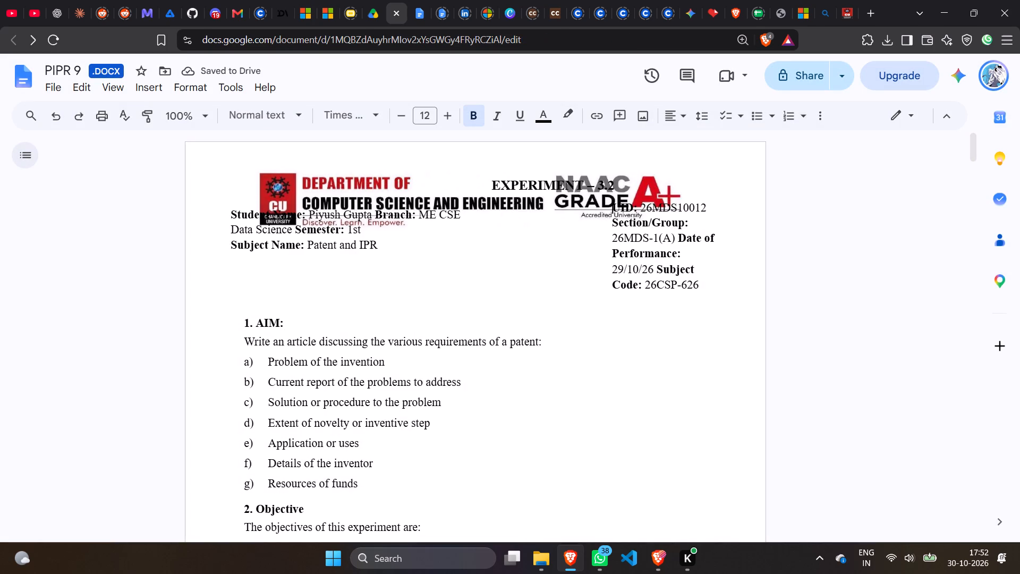
pyautogui.tripleClick(425, 181)
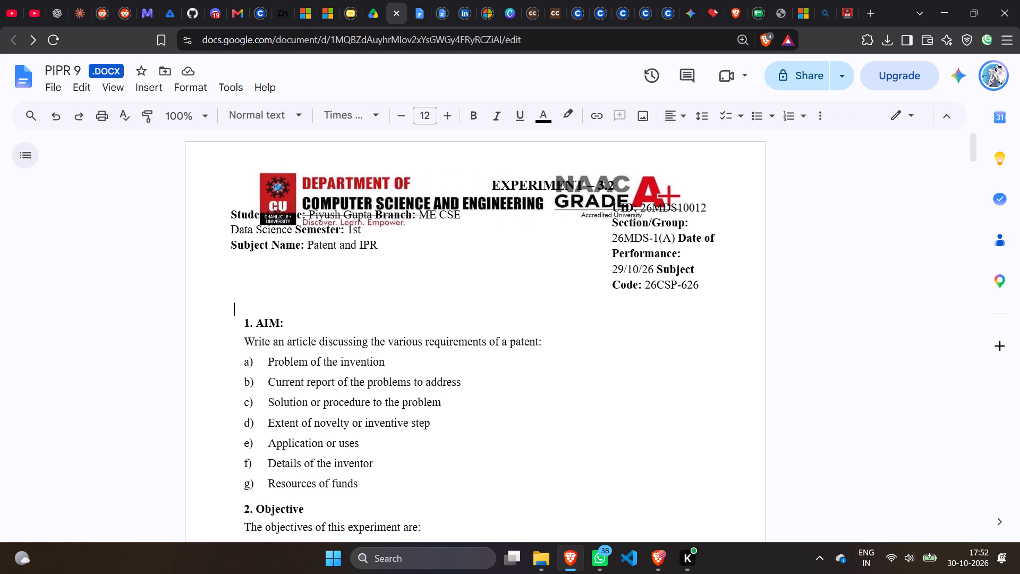
pyautogui.click(225, 207)
pyautogui.hotkey('ctrl', 'a')
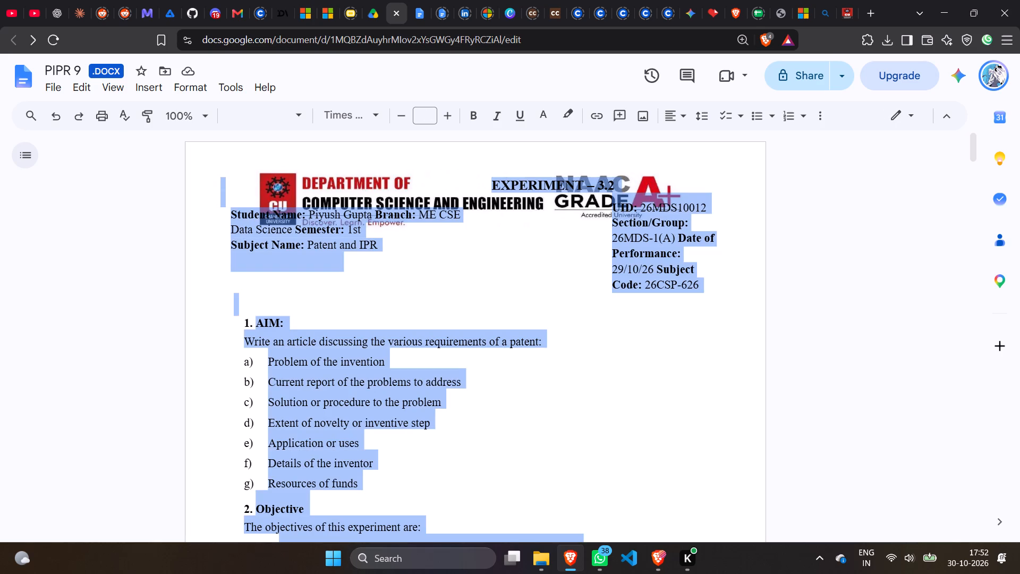
pyautogui.hotkey('ctrl', 'c')
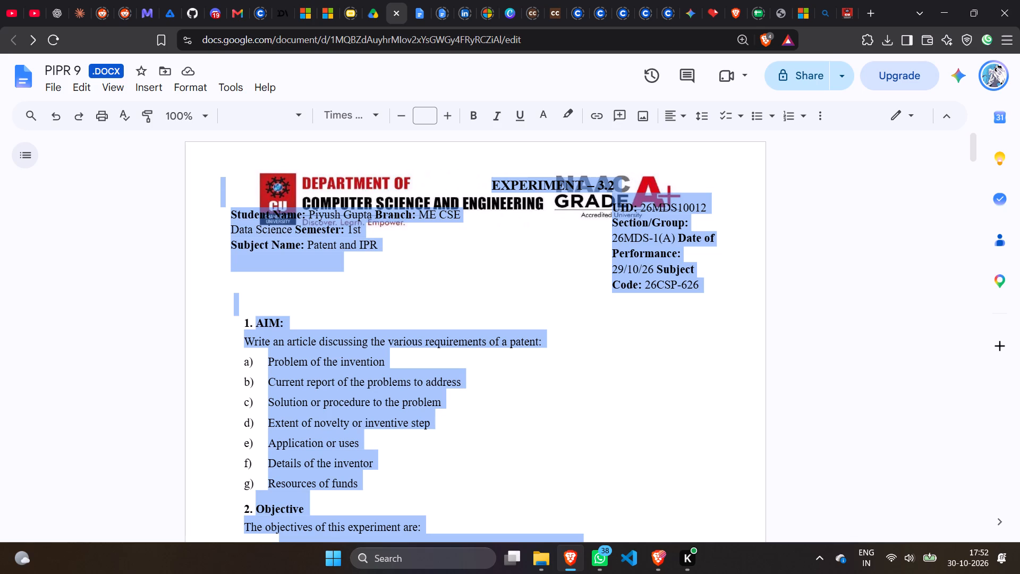
pyautogui.hotkey('ctrl', 'x')
pyautogui.click(321, 305)
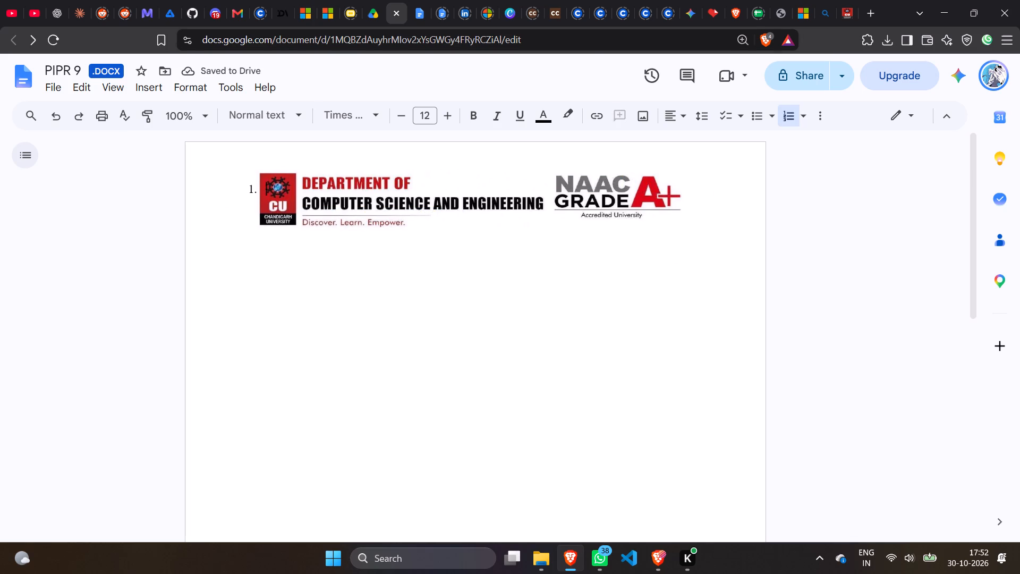
# Open IPR EXP 2.1.docx from the recent documents on the Docs home page.
pyautogui.click(419, 20)
pyautogui.scroll(-1, 353, 426)
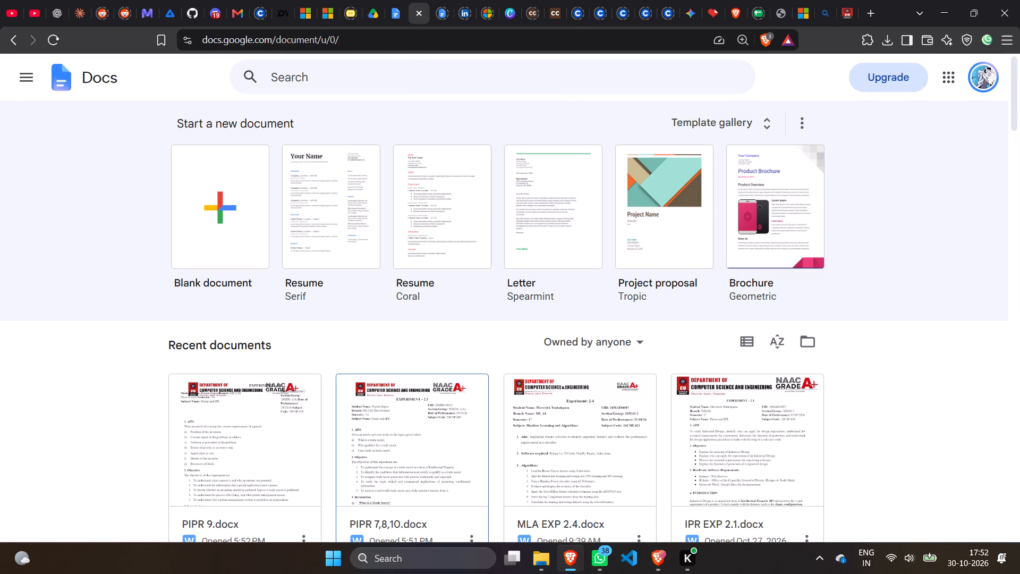
pyautogui.scroll(-5, 353, 426)
pyautogui.scroll(2, 353, 426)
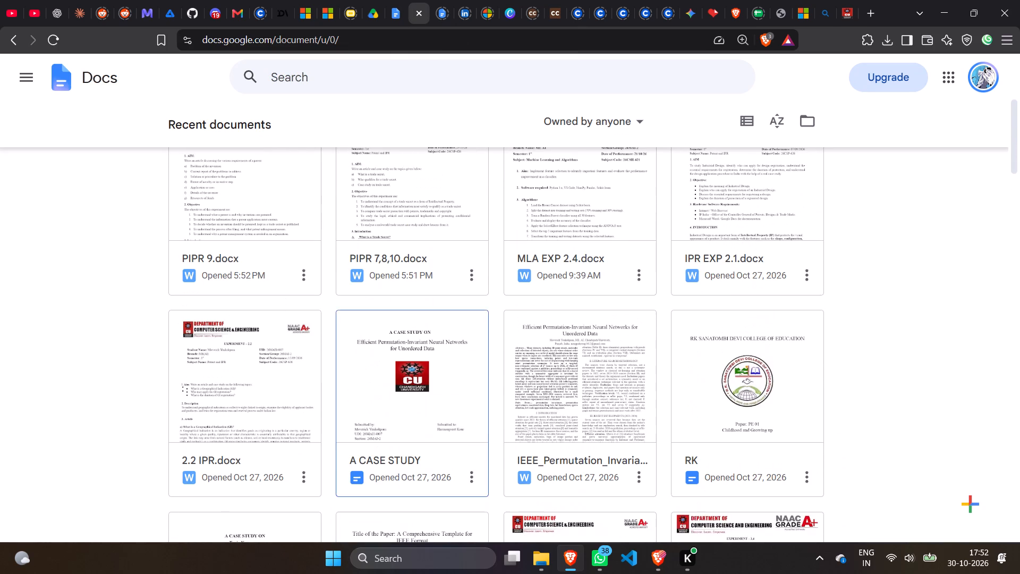
pyautogui.doubleClick(783, 224)
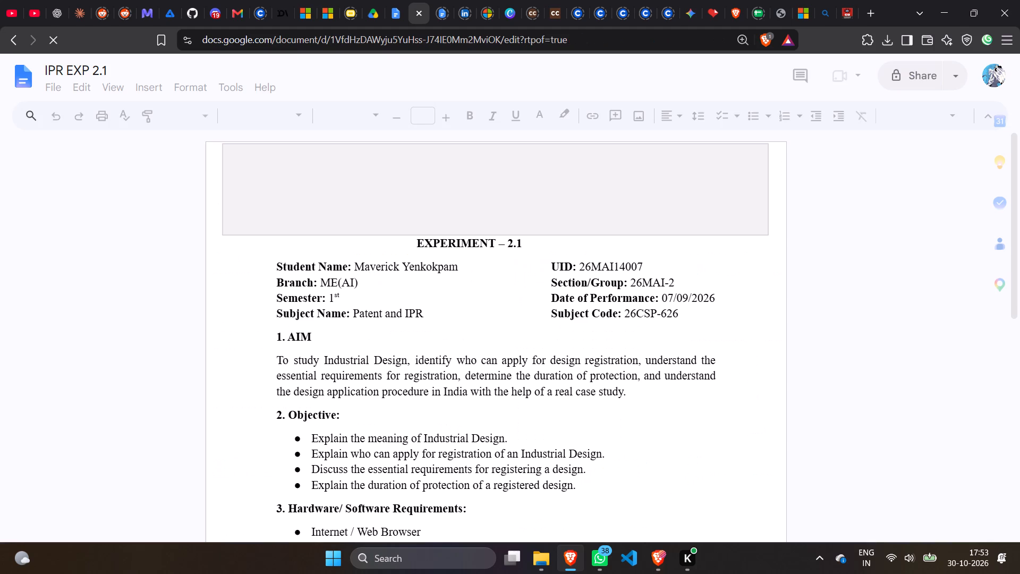
# Replace the entire body of IPR EXP 2.1 with the content cut from PIPR 9.
pyautogui.moveTo(384, 240); pyautogui.dragTo(384, 239)
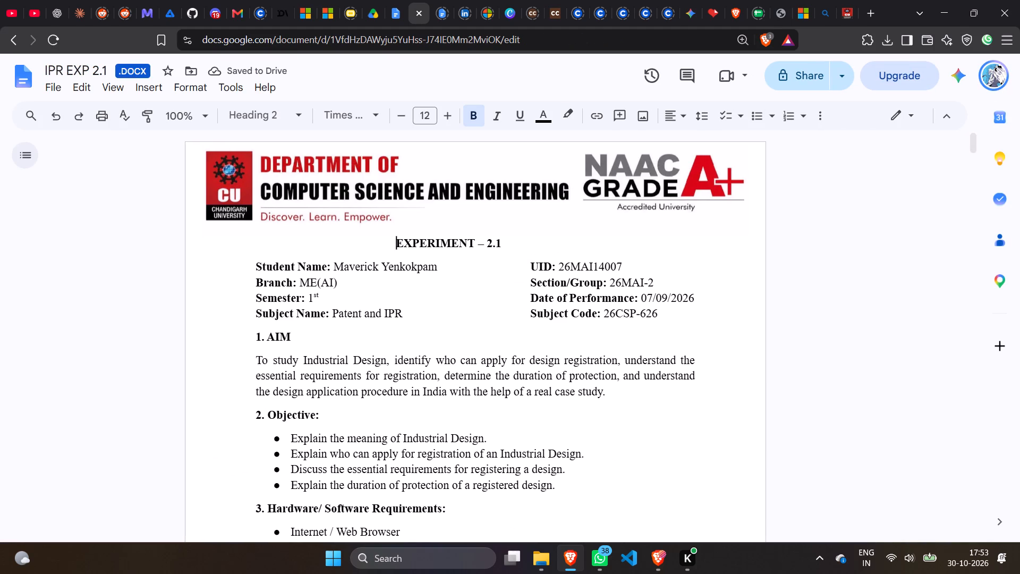
pyautogui.moveTo(384, 239); pyautogui.dragTo(449, 296)
pyautogui.hotkey('ctrl', 'a')
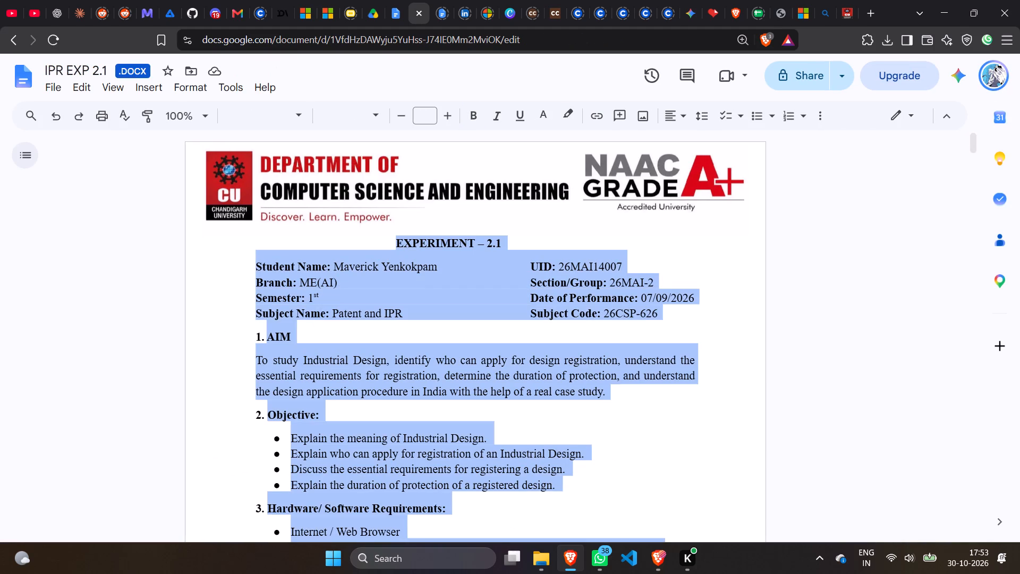
pyautogui.press('BackSpace')
pyautogui.hotkey('ctrl', 'v')
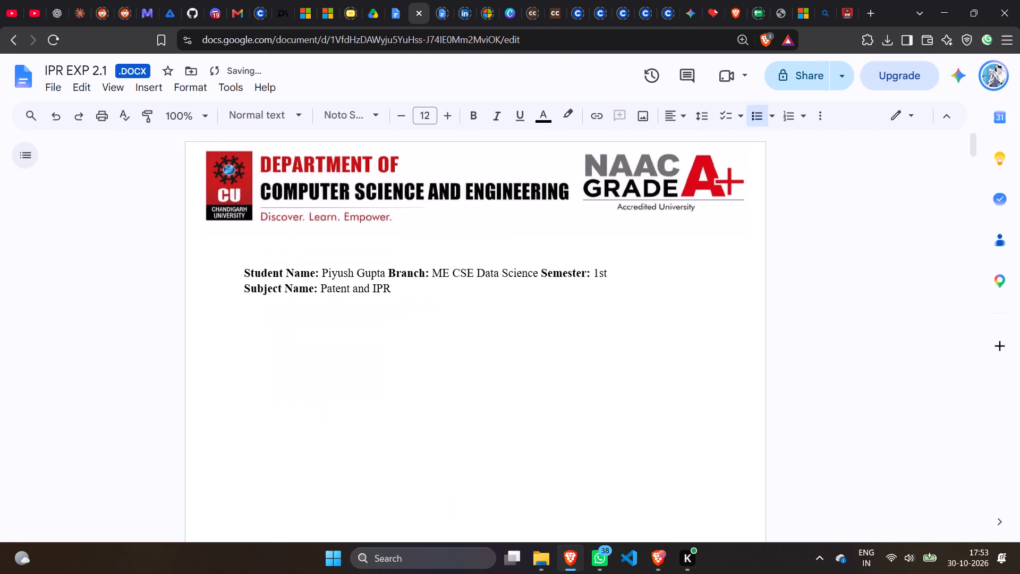
# Delete the pasted EXPERIMENT – 3.2 heading, the student details text and the page gap above 1. AIM in IPR EXP 2.1.
pyautogui.scroll(-14, 481, 277)
pyautogui.scroll(2, 481, 277)
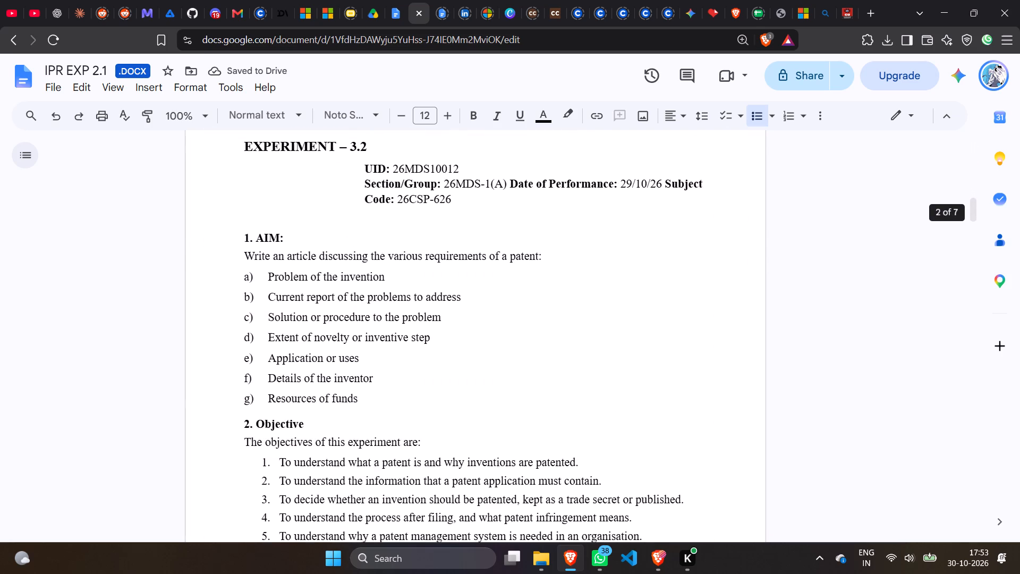
pyautogui.scroll(4, 481, 277)
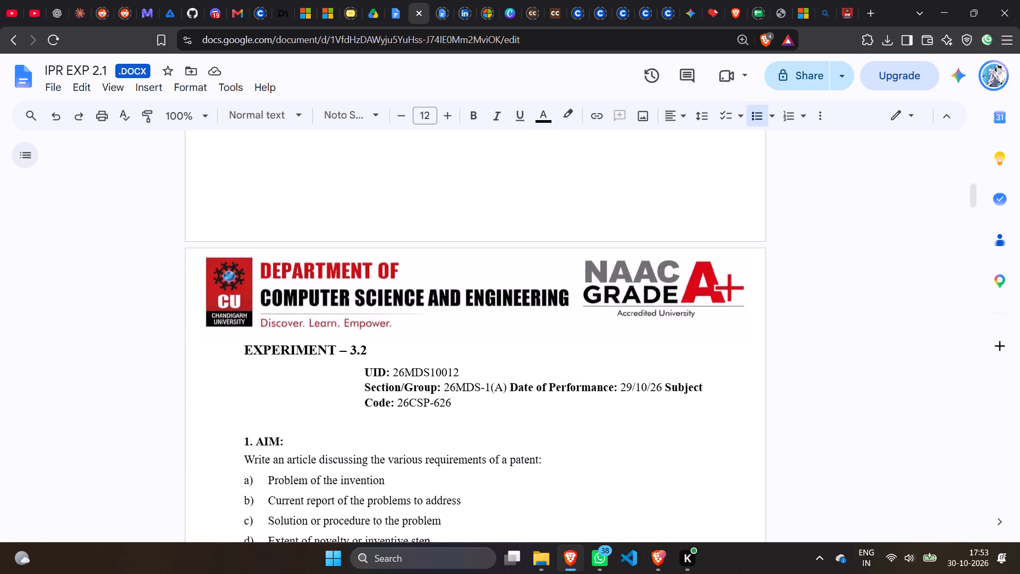
pyautogui.scroll(8, 481, 277)
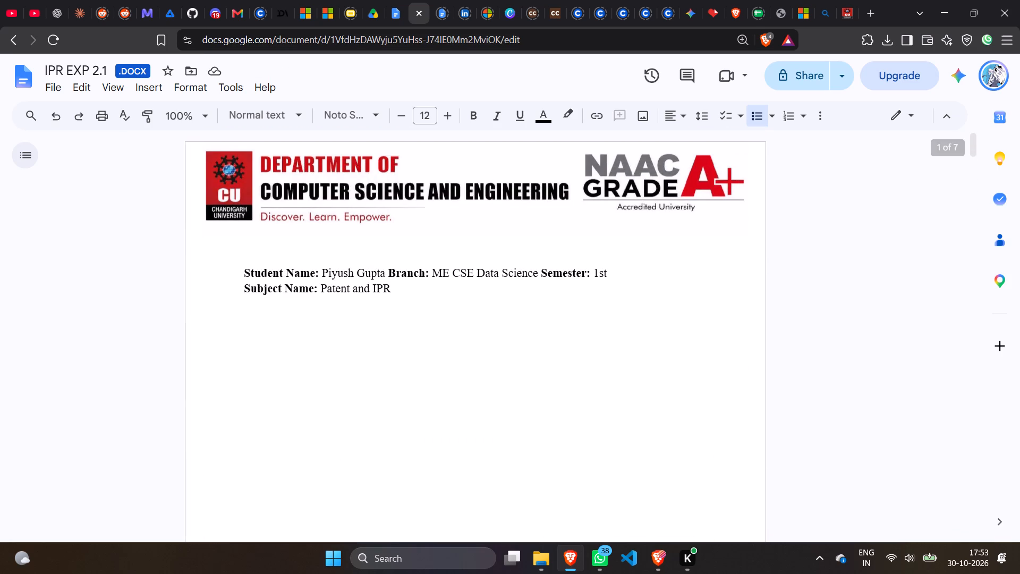
pyautogui.scroll(-13, 481, 277)
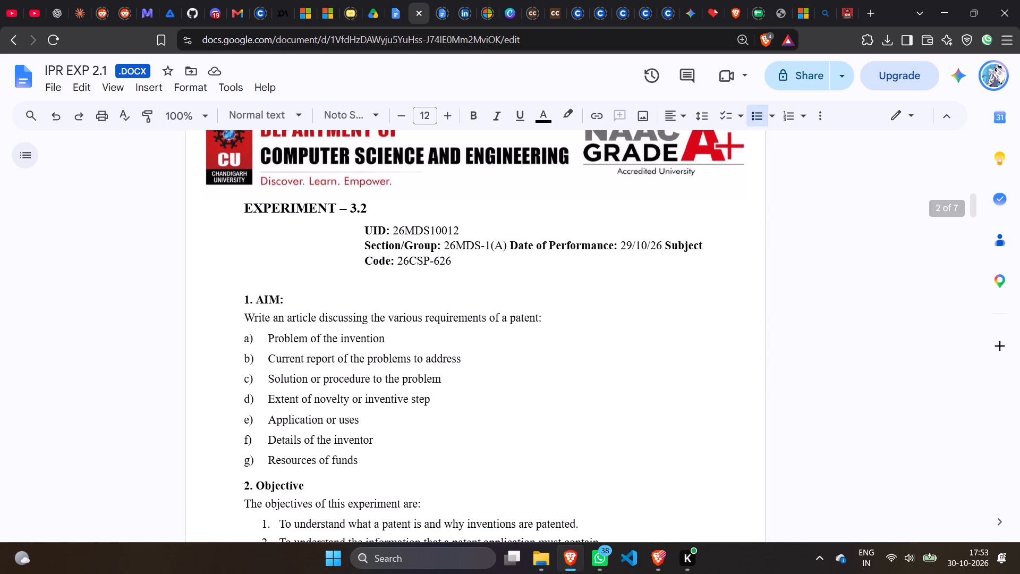
pyautogui.moveTo(477, 258); pyautogui.dragTo(208, 202)
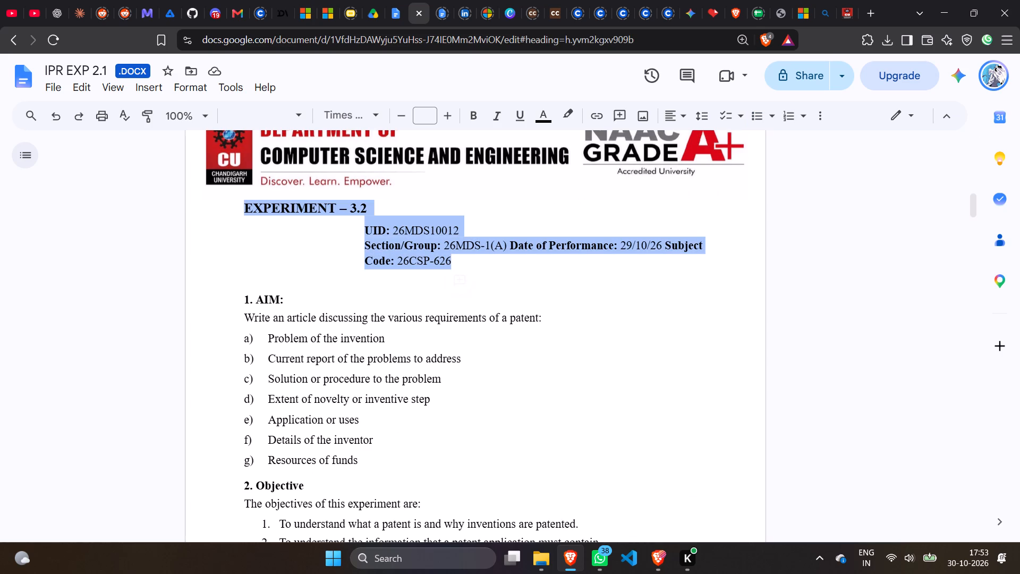
pyautogui.press('BackSpace')
pyautogui.press('BackSpace')
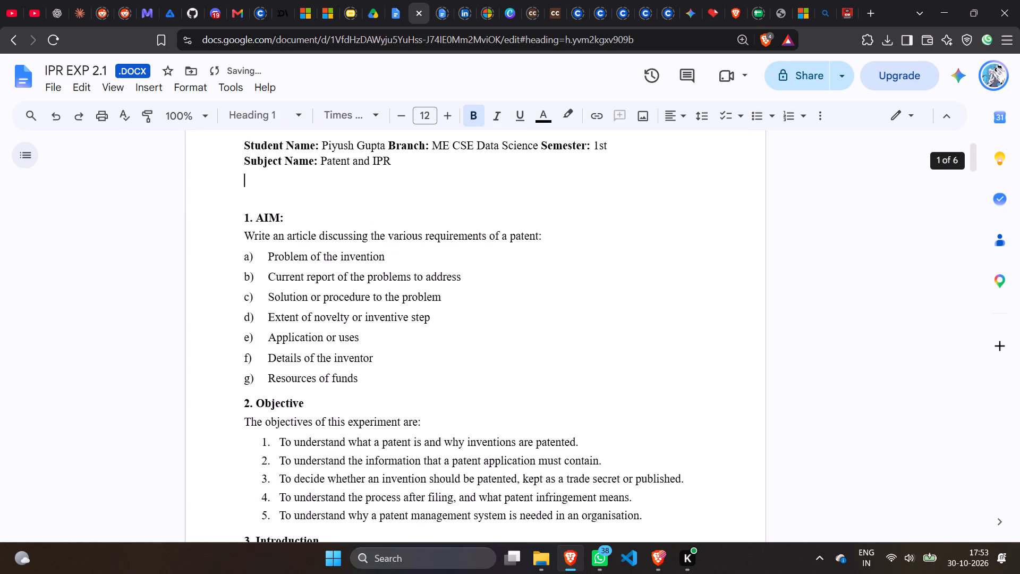
pyautogui.press('BackSpace')
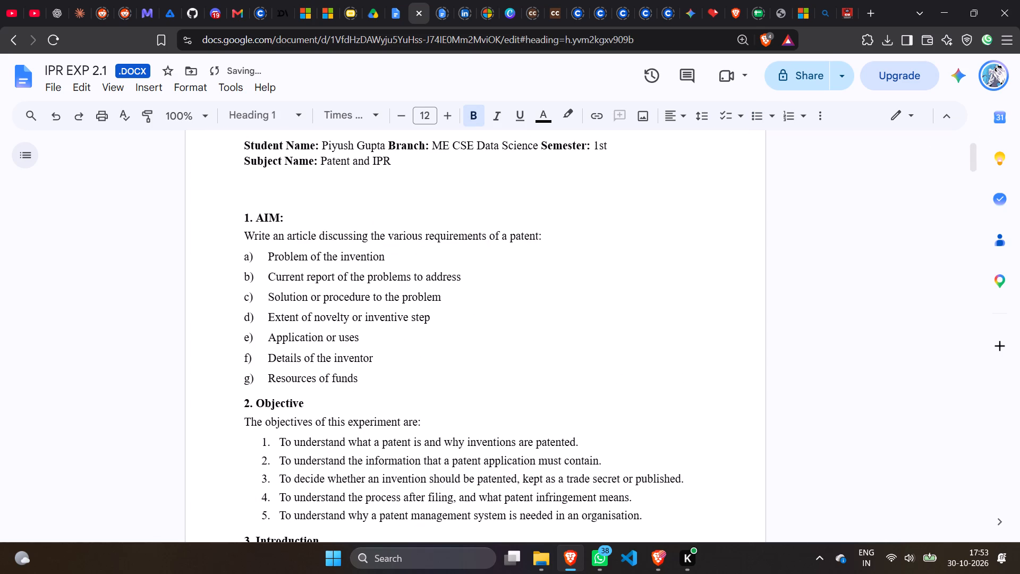
pyautogui.moveTo(428, 168); pyautogui.dragTo(211, 151)
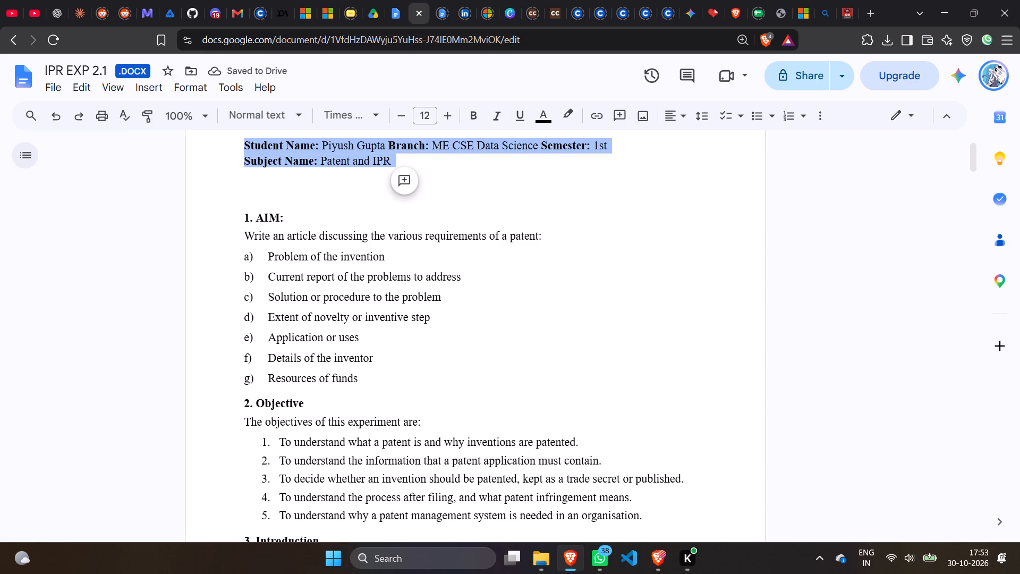
pyautogui.press('BackSpace')
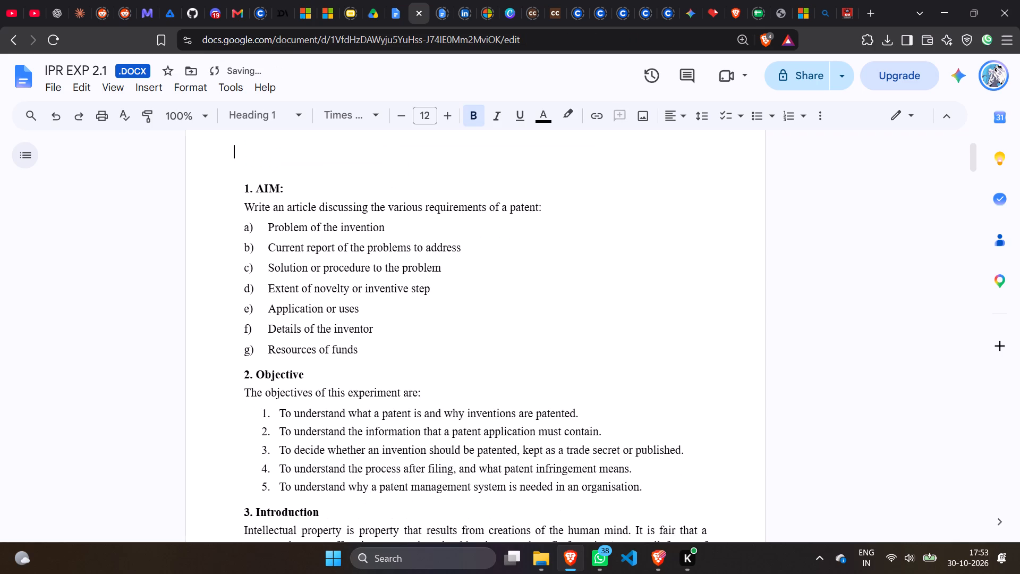
# Open 2.2 IPR.docx from the Docs home page and copy its EXPERIMENT – 2.2 heading and student details table.
pyautogui.click(396, 20)
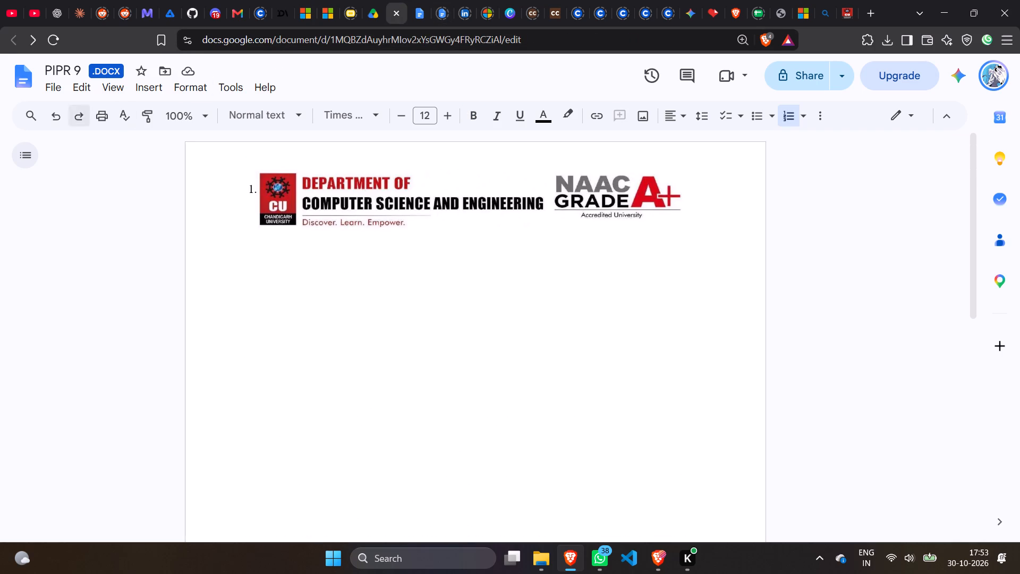
pyautogui.click(21, 82)
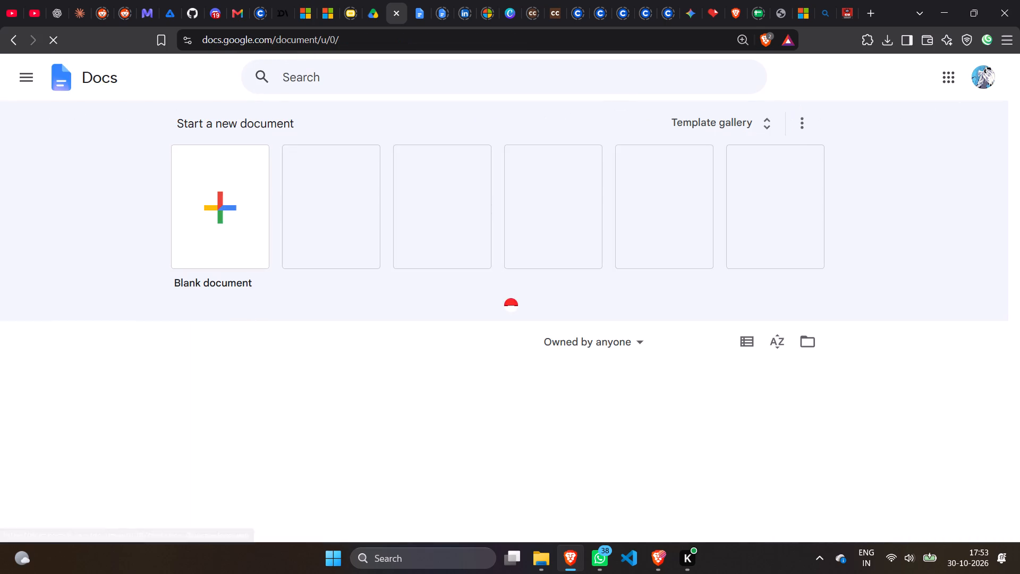
pyautogui.scroll(-1, 523, 393)
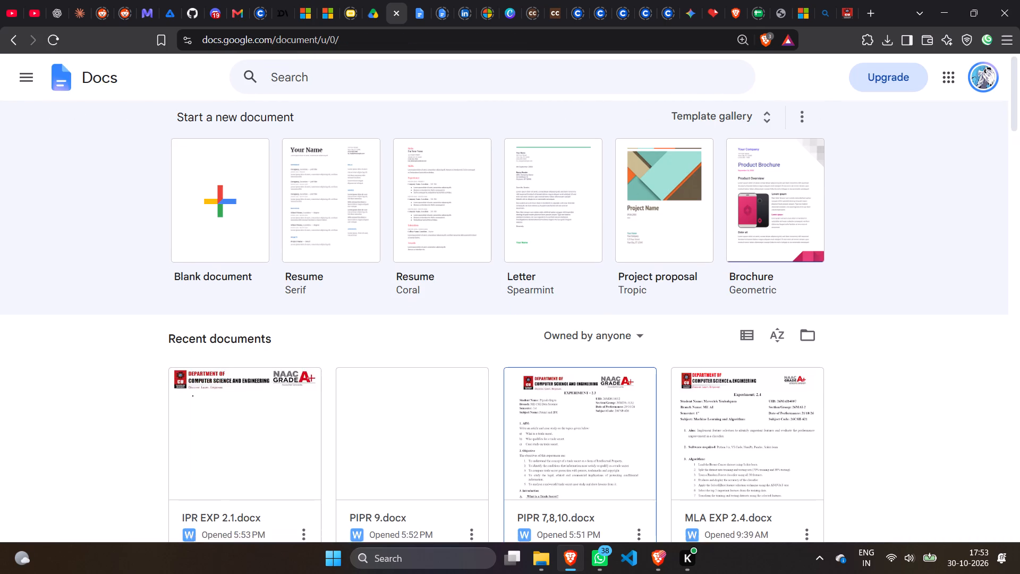
pyautogui.scroll(-2, 523, 393)
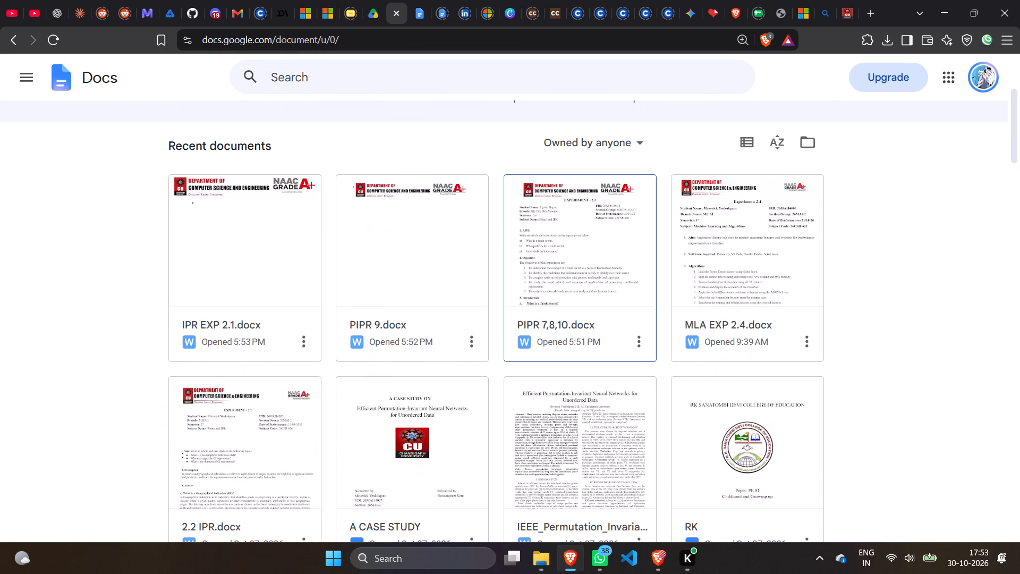
pyautogui.scroll(-2, 505, 358)
pyautogui.doubleClick(223, 338)
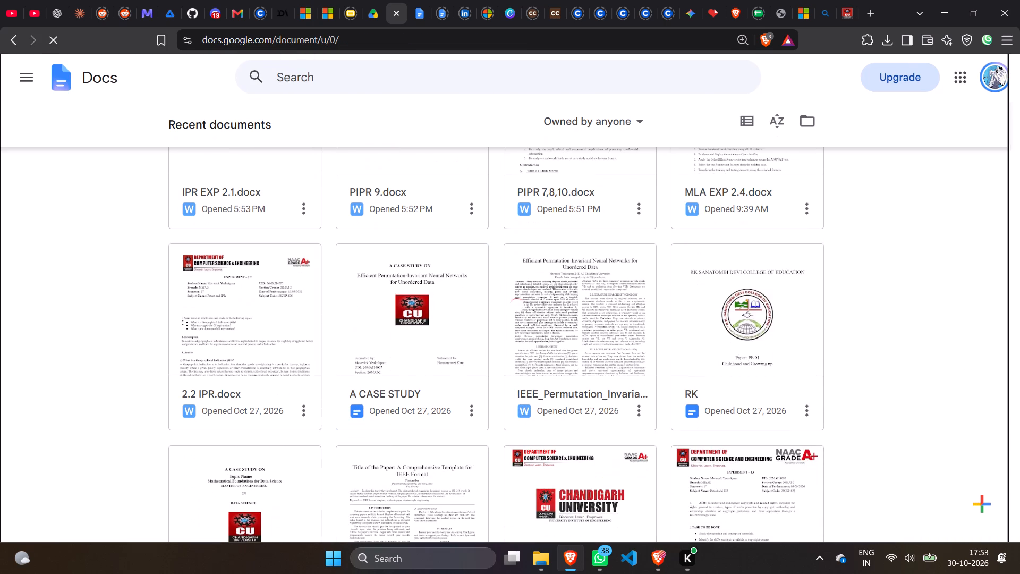
pyautogui.moveTo(730, 368); pyautogui.dragTo(218, 270)
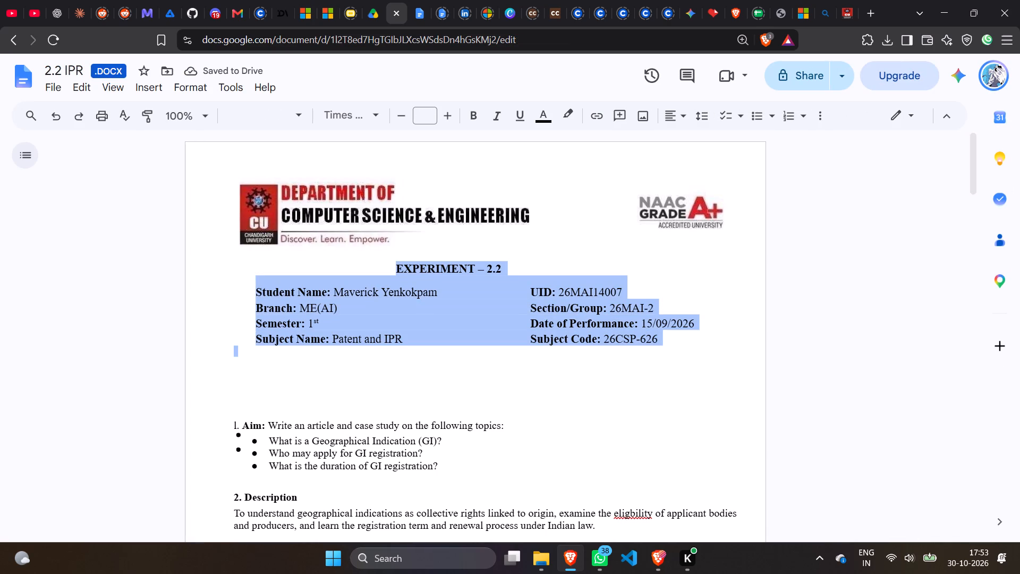
pyautogui.hotkey('ctrl', 'c')
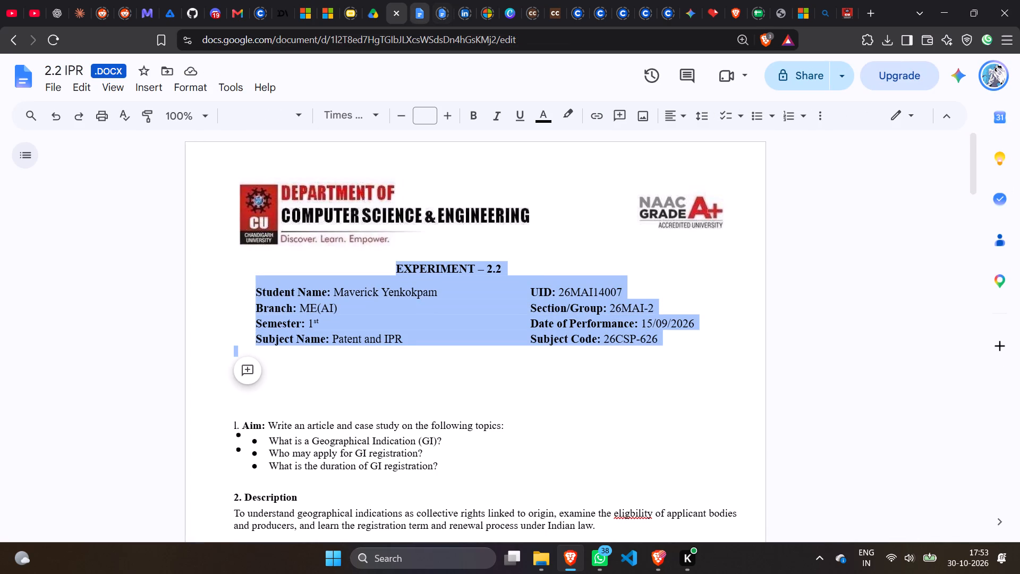
# Paste the copied heading and details table above 1. AIM in IPR EXP 2.1 and remove the extra blank lines below it.
pyautogui.click(419, 21)
pyautogui.scroll(2, 338, 206)
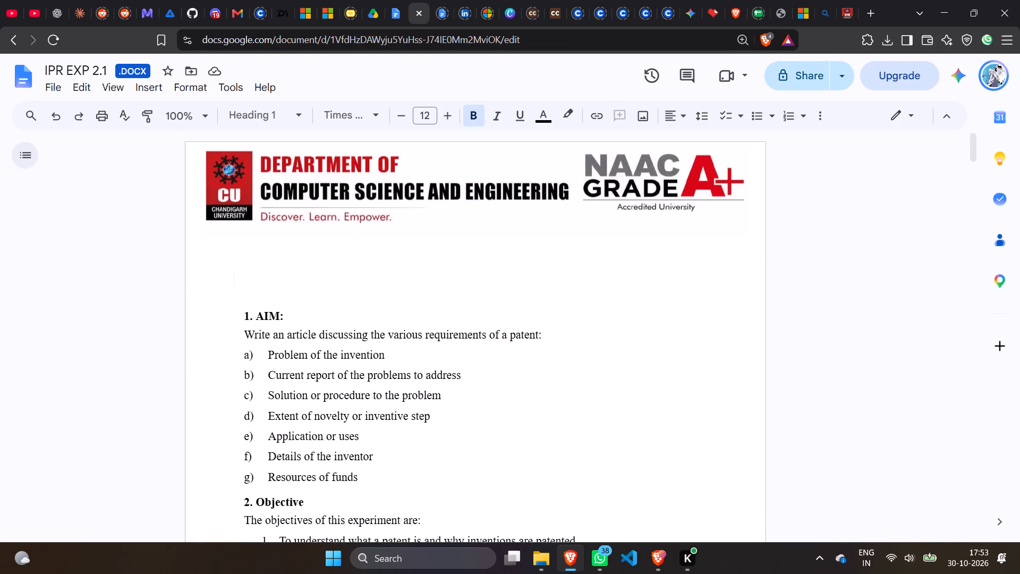
pyautogui.hotkey('ctrl', 'v')
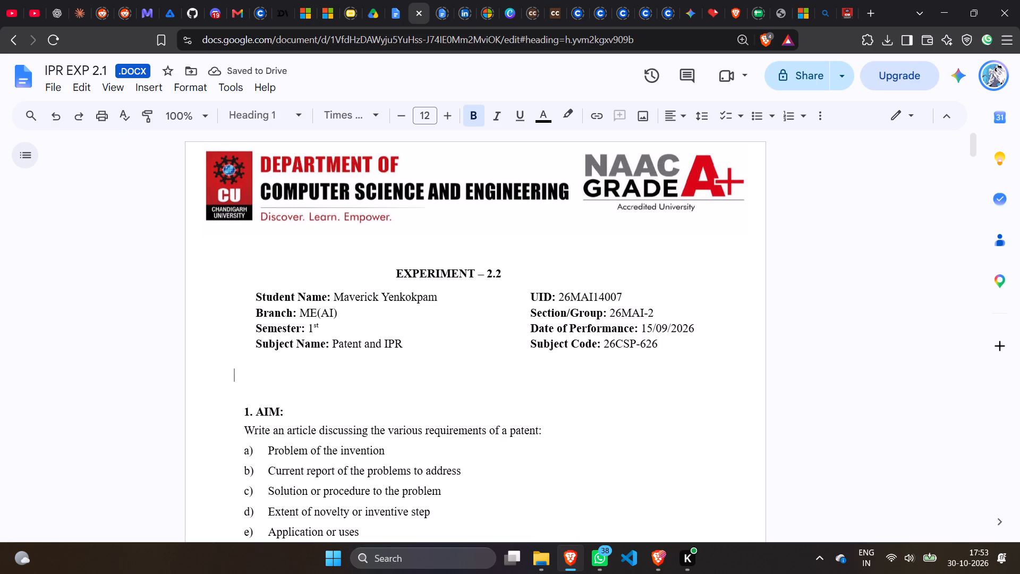
pyautogui.press('BackSpace')
pyautogui.press('BackSpace')
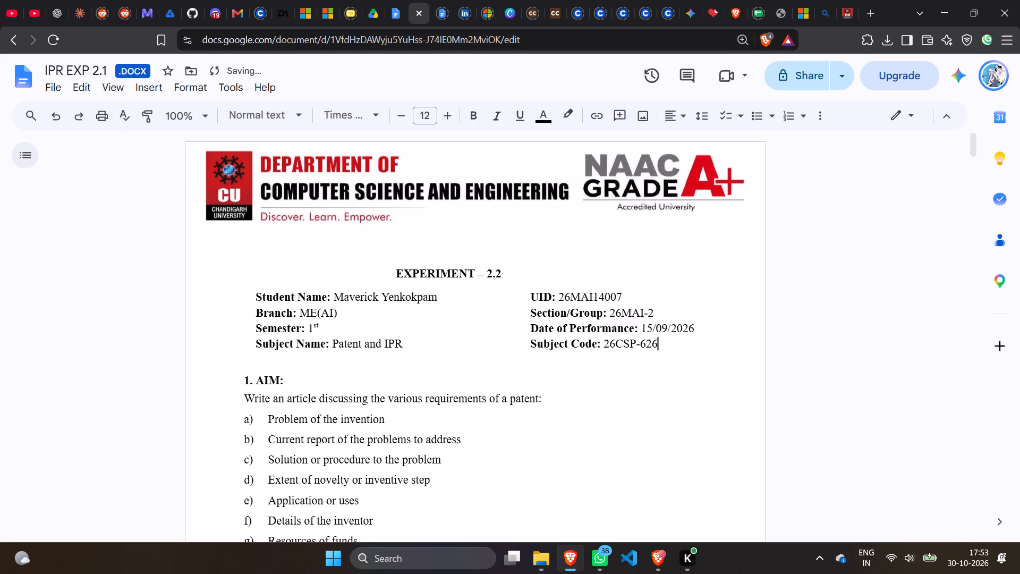
# Delete the number 2.2 from the EXPERIMENT heading above the student details in IPR EXP 2.1.
pyautogui.click(504, 276)
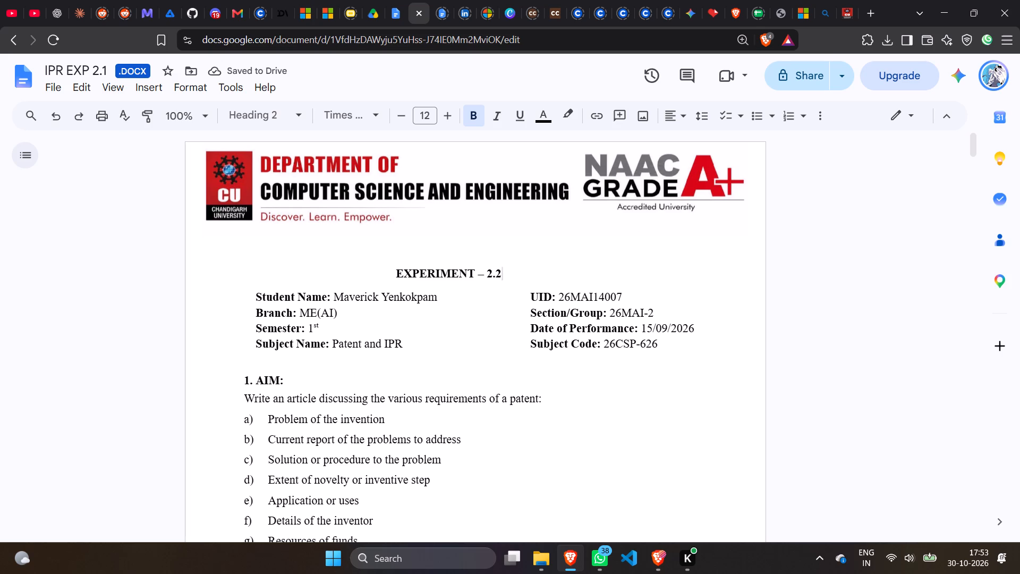
pyautogui.press('BackSpace')
pyautogui.press('BackSpace')
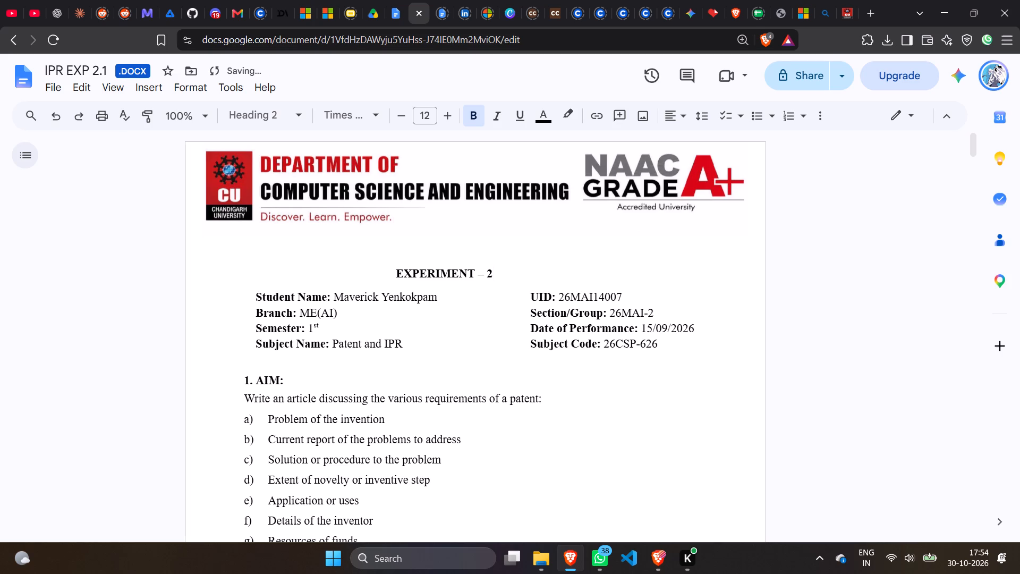
pyautogui.press('BackSpace')
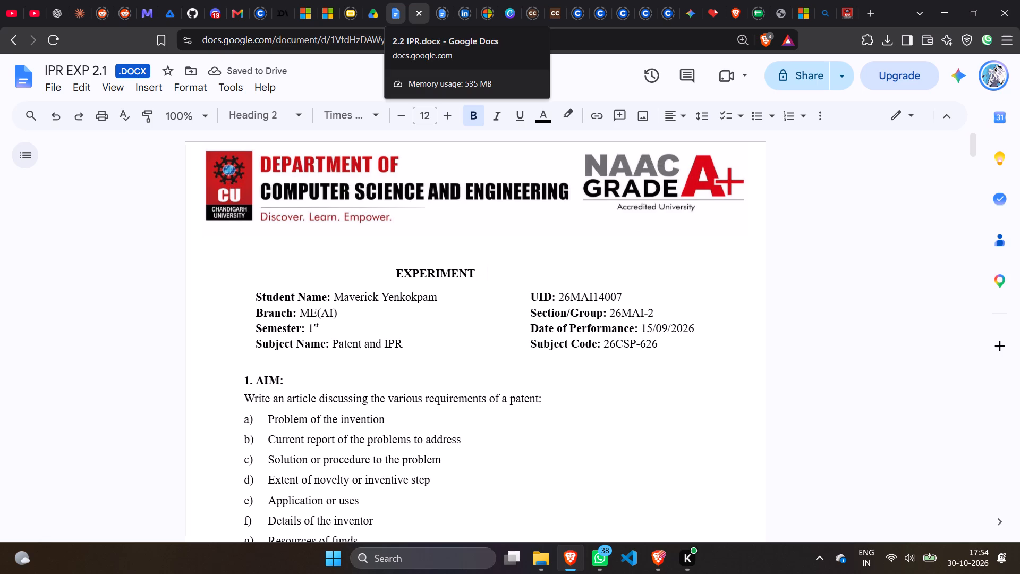
# Open PIPR 7,8,10 from Google Drive and look through its pages for the experiment headings and numbers.
pyautogui.click(371, 21)
pyautogui.click(827, 522)
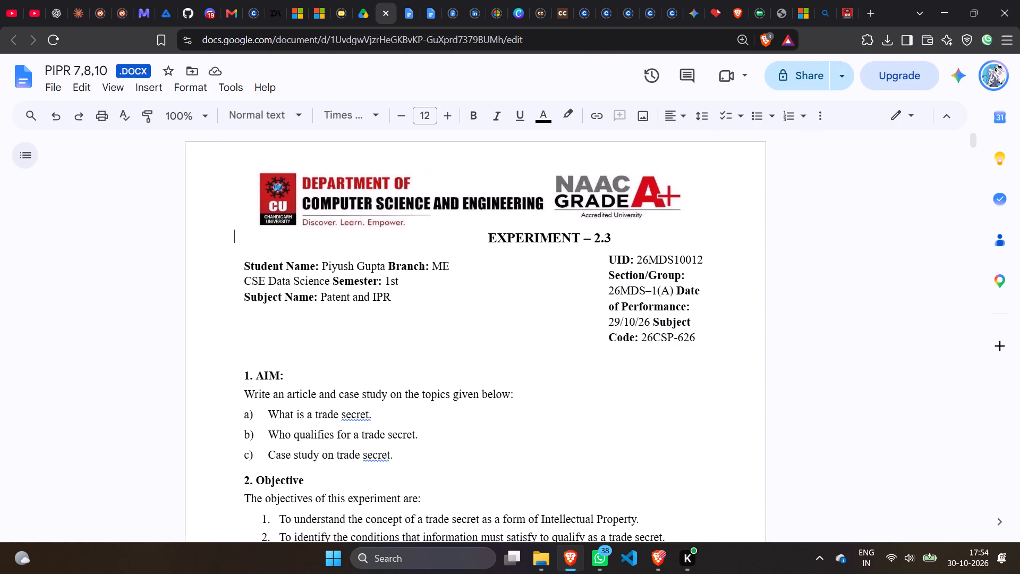
pyautogui.scroll(-4, 648, 309)
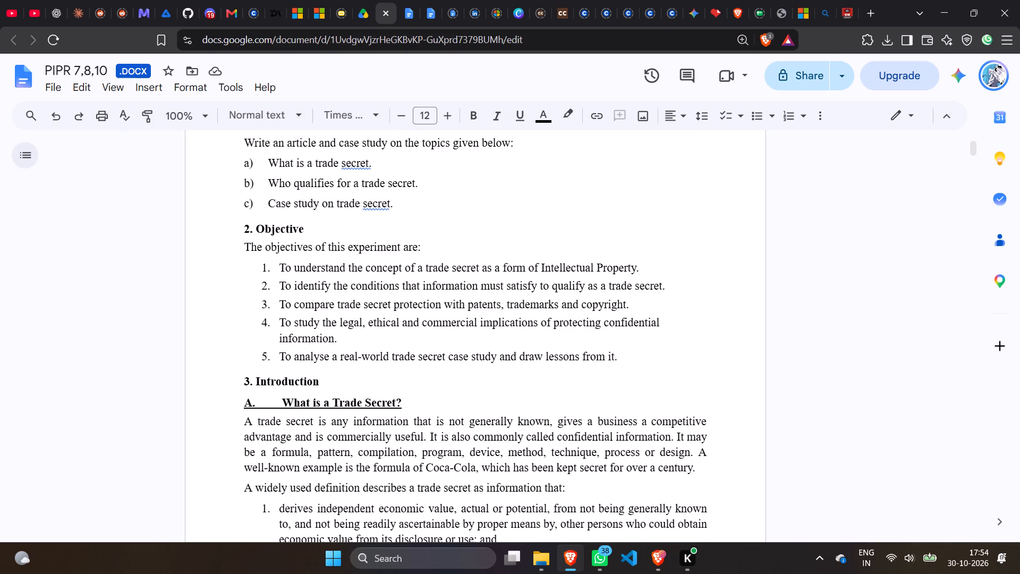
pyautogui.scroll(-19, 647, 323)
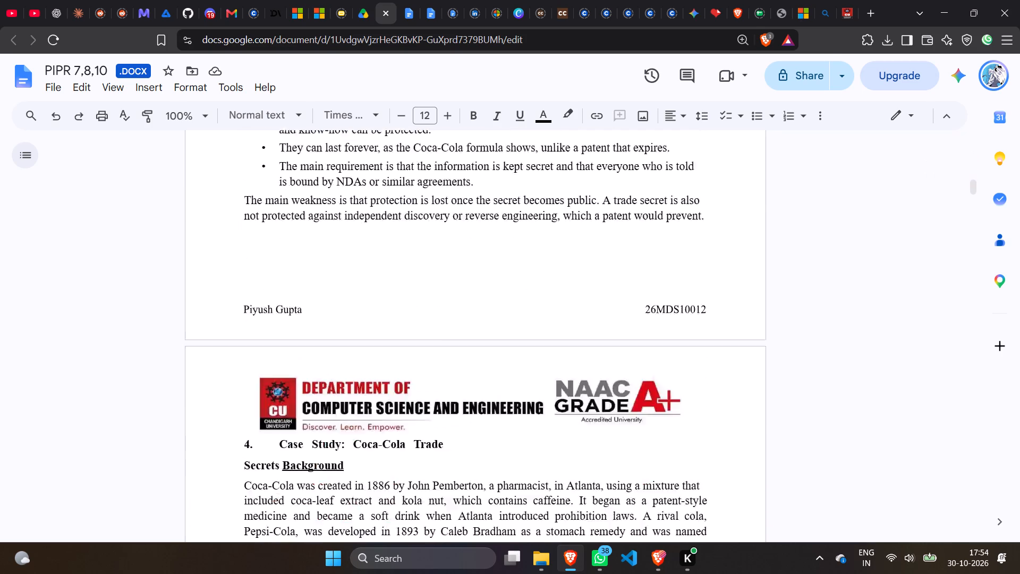
pyautogui.scroll(-16, 647, 323)
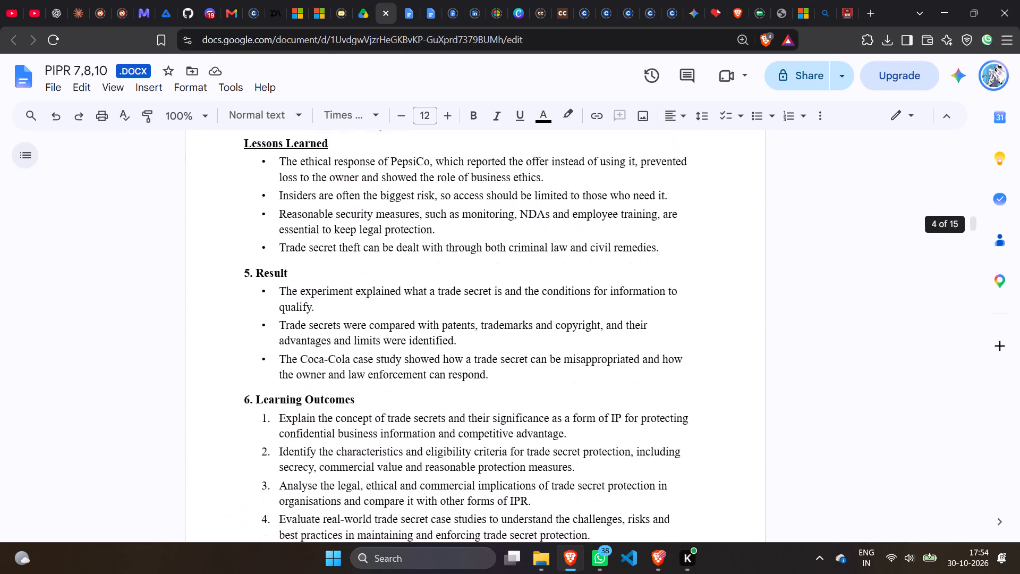
pyautogui.scroll(-13, 647, 323)
pyautogui.scroll(3, 647, 323)
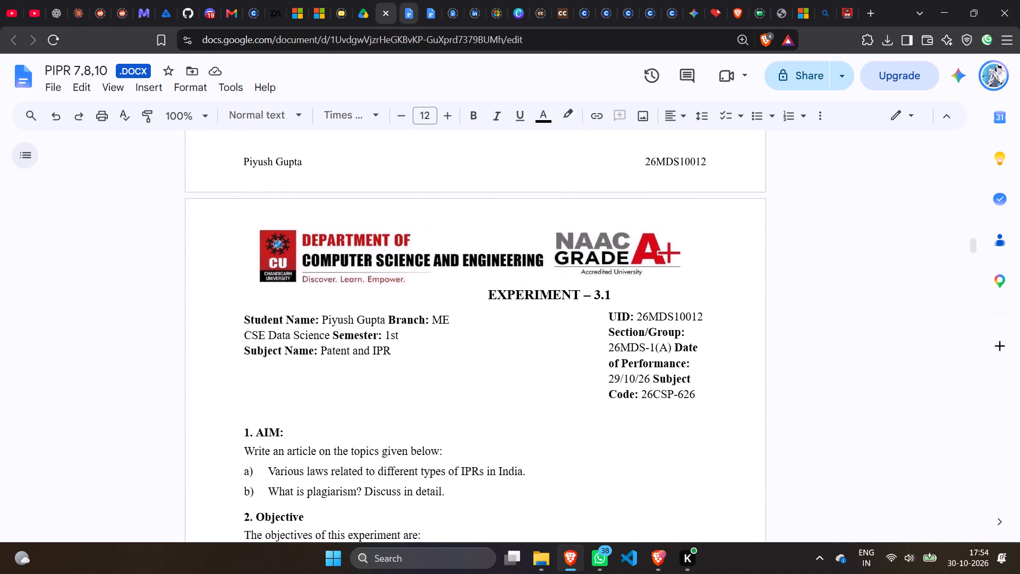
pyautogui.scroll(-16, 450, 271)
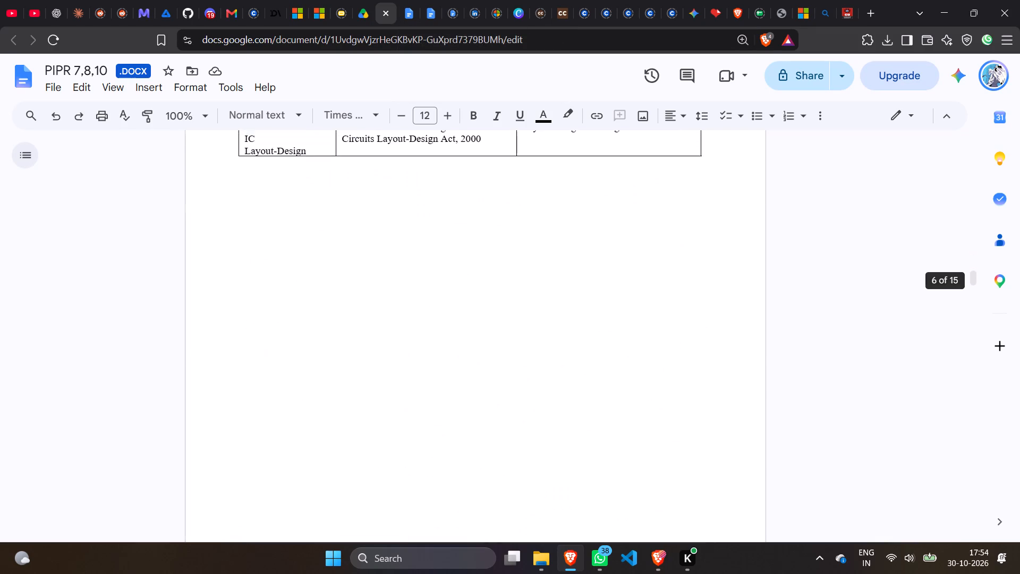
pyautogui.scroll(-9, 450, 271)
pyautogui.scroll(-13, 450, 271)
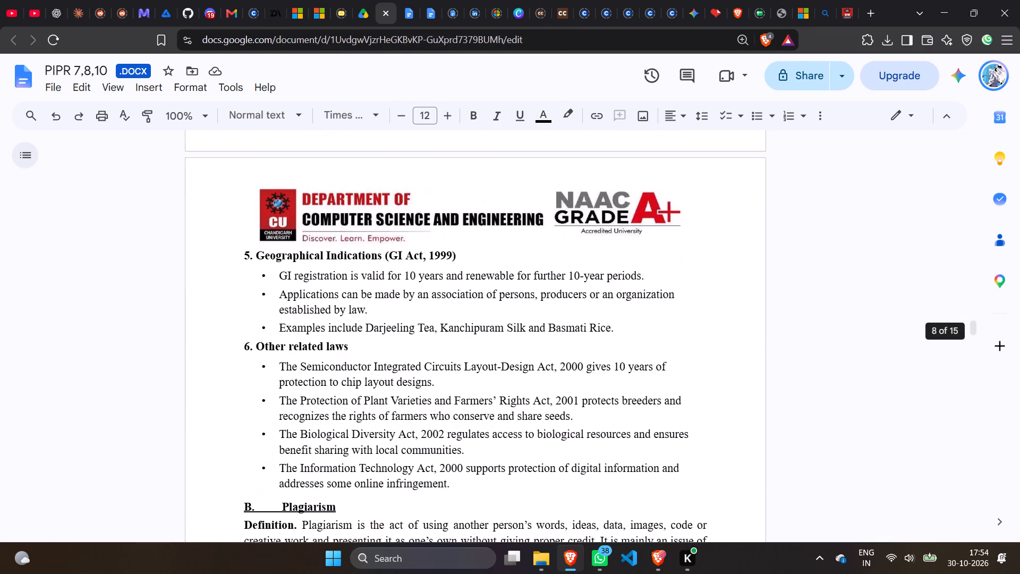
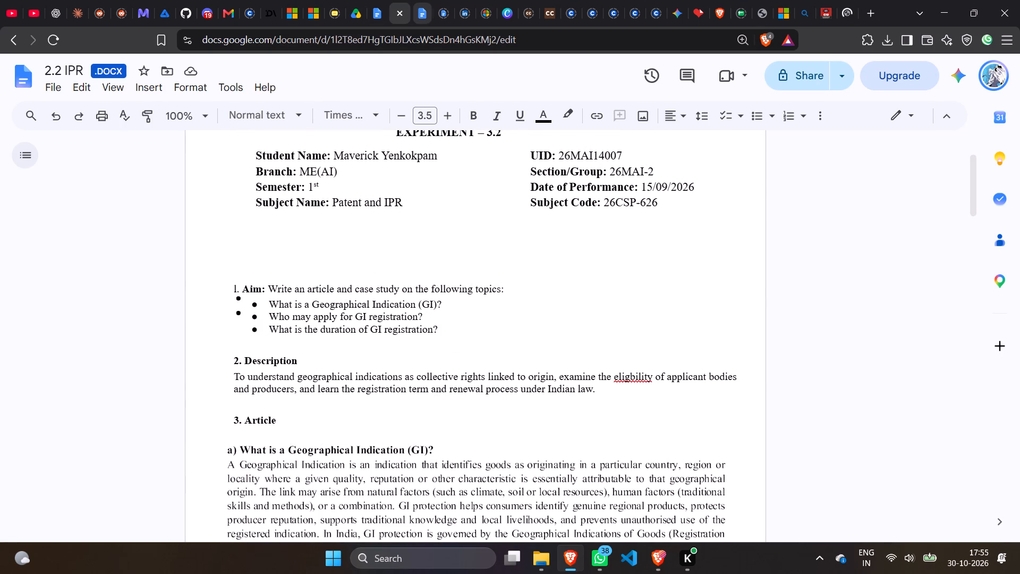
# Enter 3.3 as the number in the EXPERIMENT heading above the student details in IPR EXP 2.1.
pyautogui.click(422, 16)
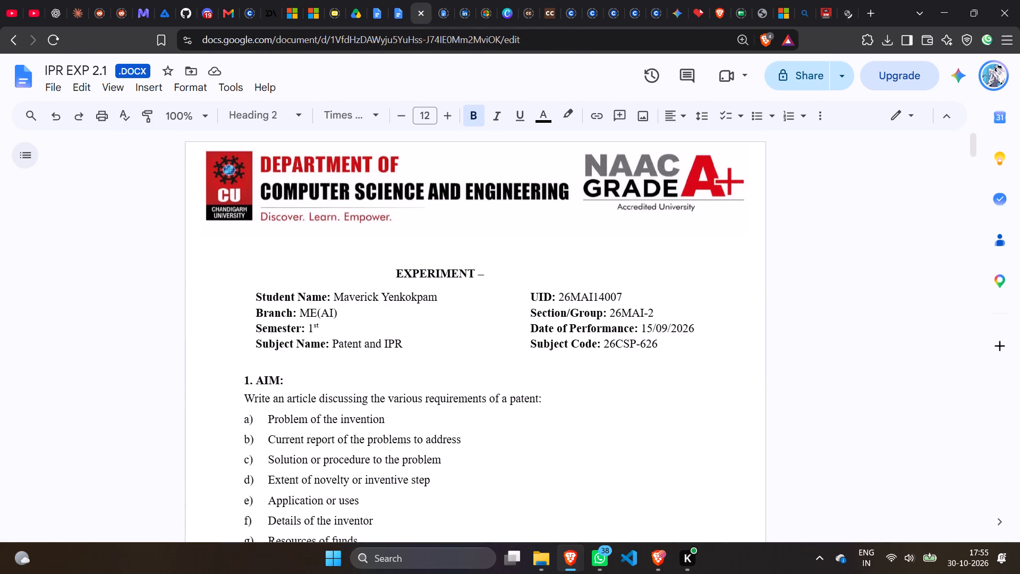
pyautogui.write('3.3')
# In 2.2 IPR, change the experiment number in the heading above the student details to 2.2.
pyautogui.click(393, 14)
pyautogui.scroll(6, 424, 212)
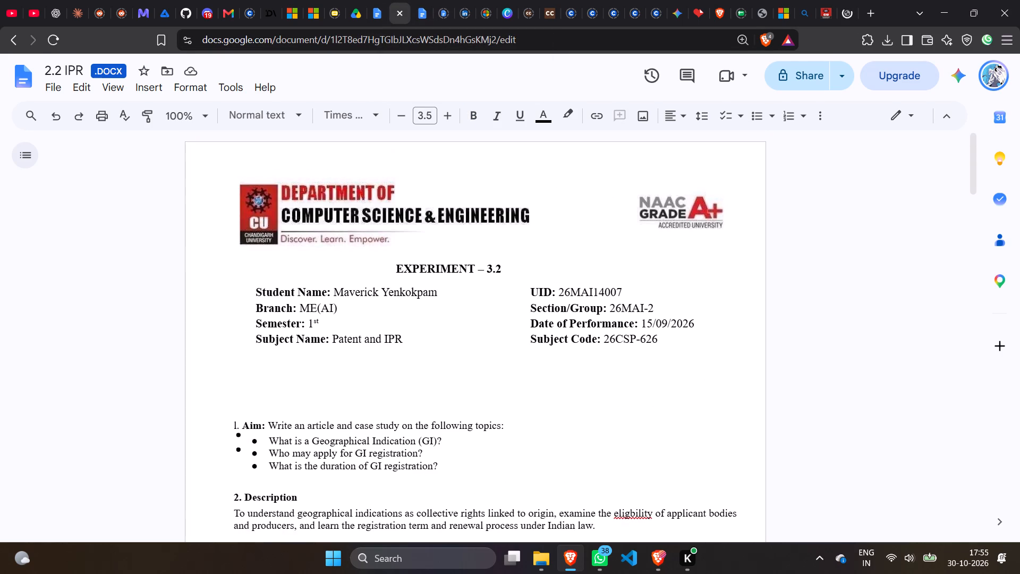
pyautogui.click(494, 272)
pyautogui.press('BackSpace')
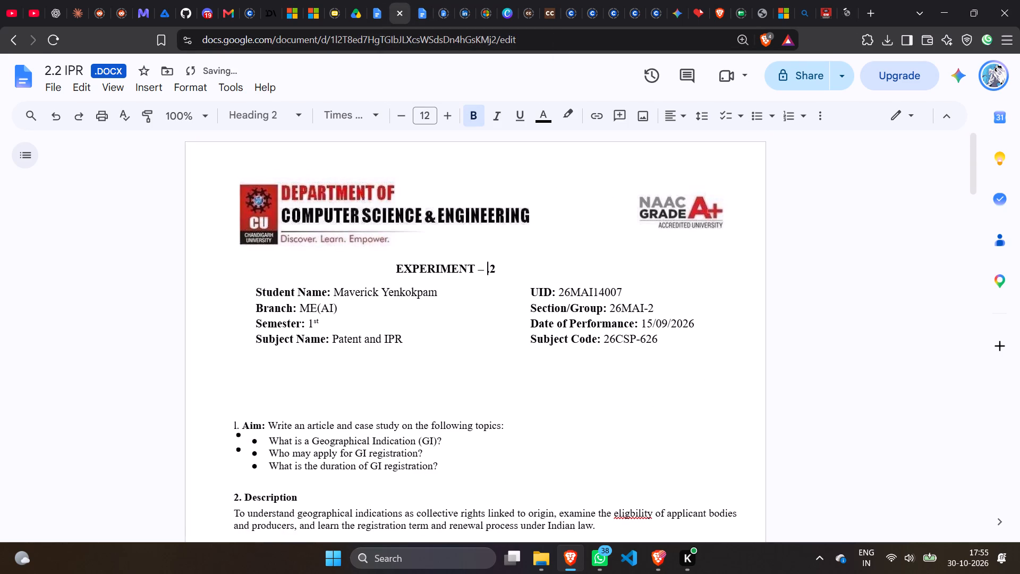
pyautogui.press('2')
# Back in IPR EXP 2.1, change the experiment number in the heading to 3.2.
pyautogui.click(425, 21)
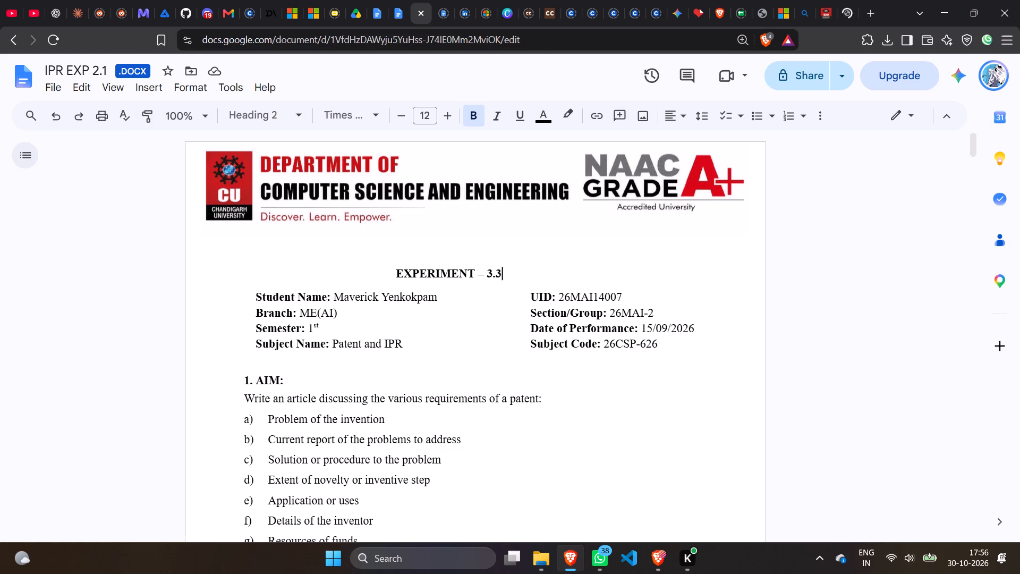
pyautogui.press('BackSpace')
pyautogui.press('2')
# Check how the text flows across the first pages and remove one blank line above the EXPERIMENT – 3.2 heading.
pyautogui.scroll(-9, 447, 400)
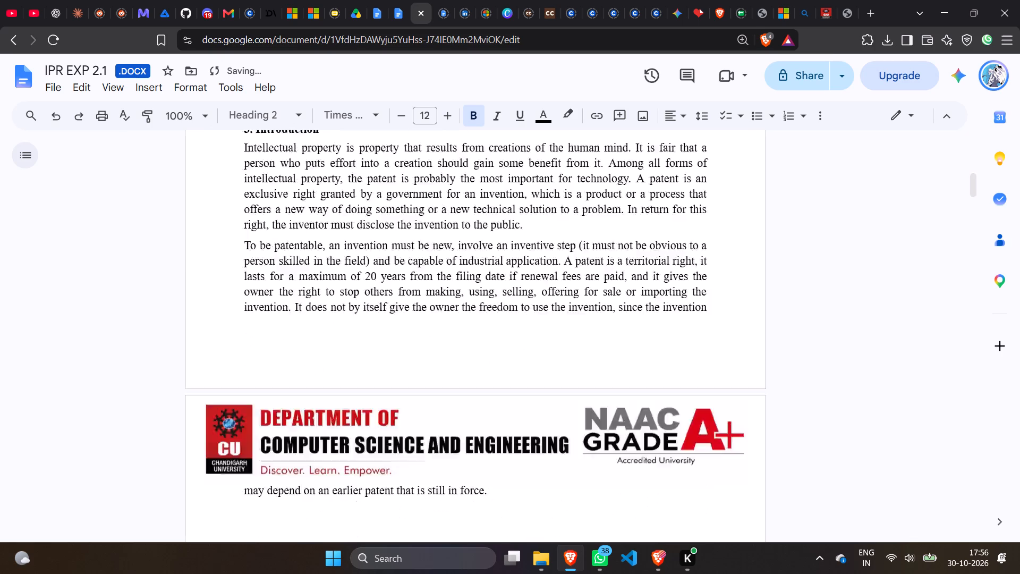
pyautogui.scroll(-6, 447, 400)
pyautogui.scroll(4, 447, 400)
pyautogui.scroll(-12, 447, 400)
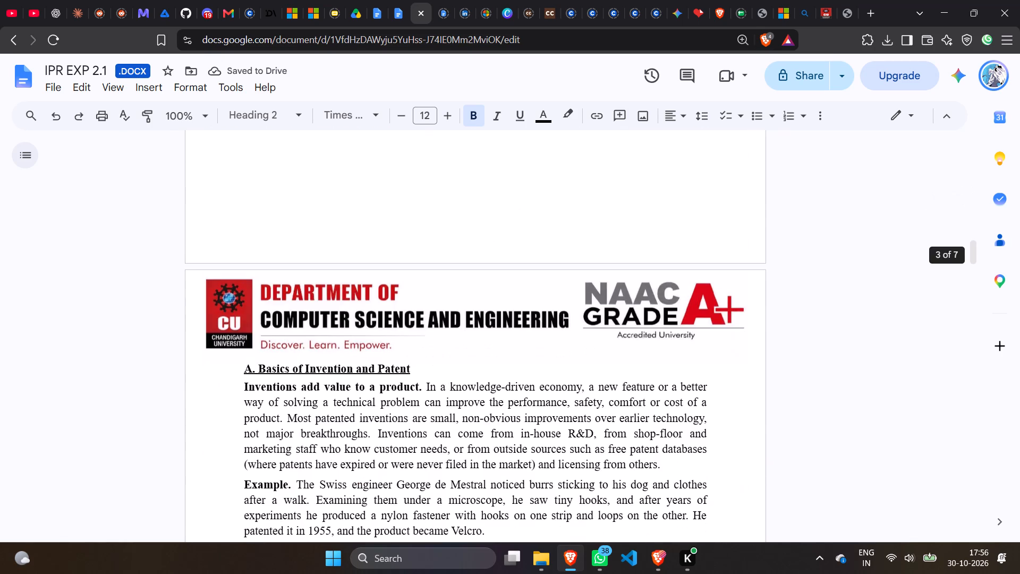
pyautogui.scroll(15, 447, 400)
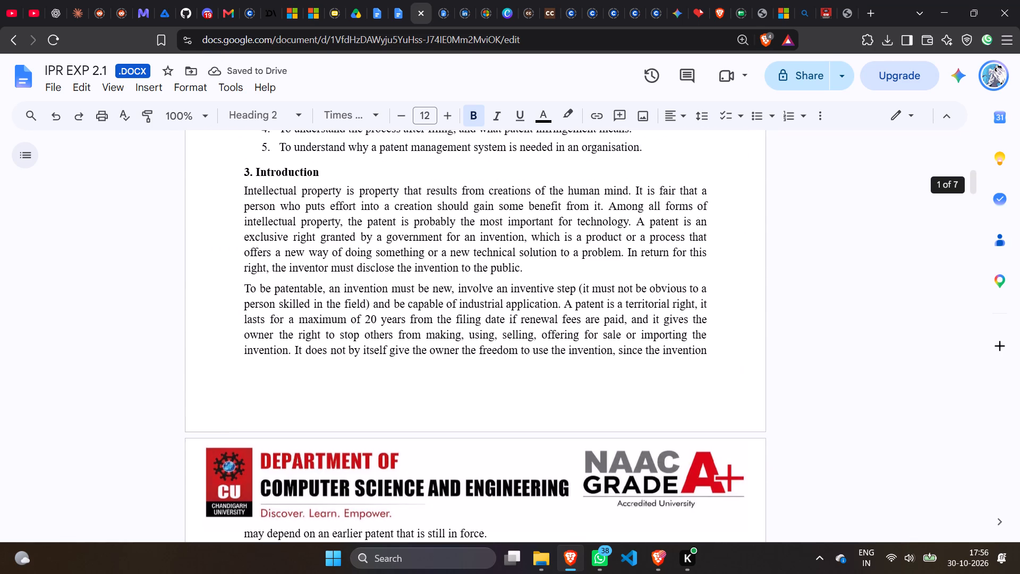
pyautogui.scroll(2, 447, 400)
pyautogui.click(447, 400)
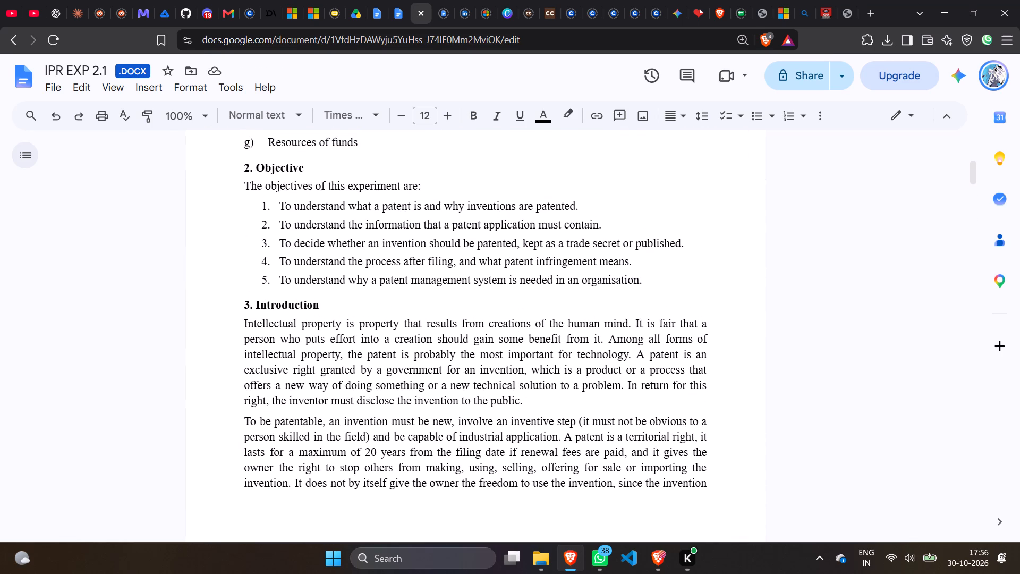
pyautogui.scroll(3, 447, 400)
pyautogui.scroll(-4, 447, 400)
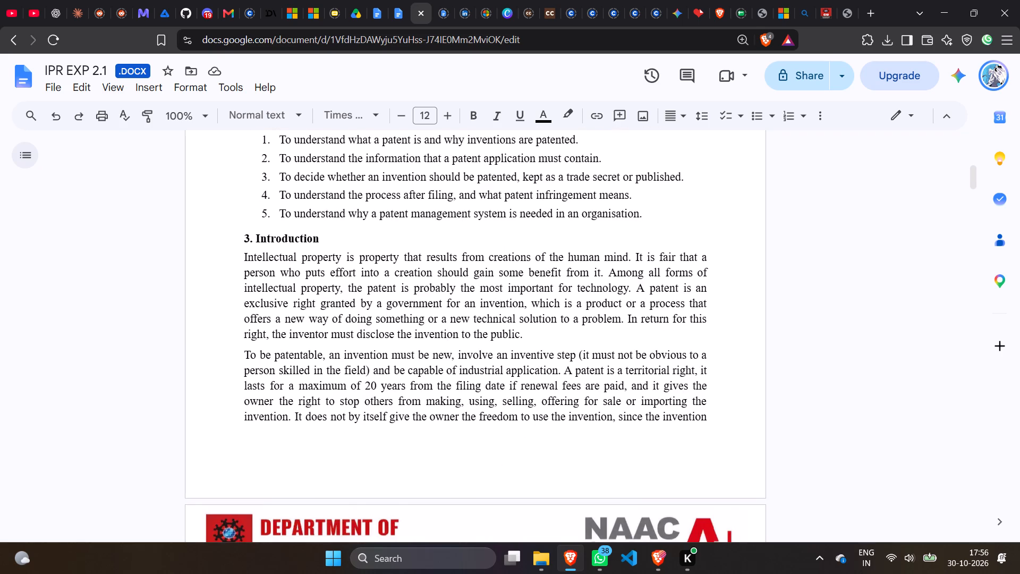
pyautogui.click(548, 336)
pyautogui.scroll(3, 531, 352)
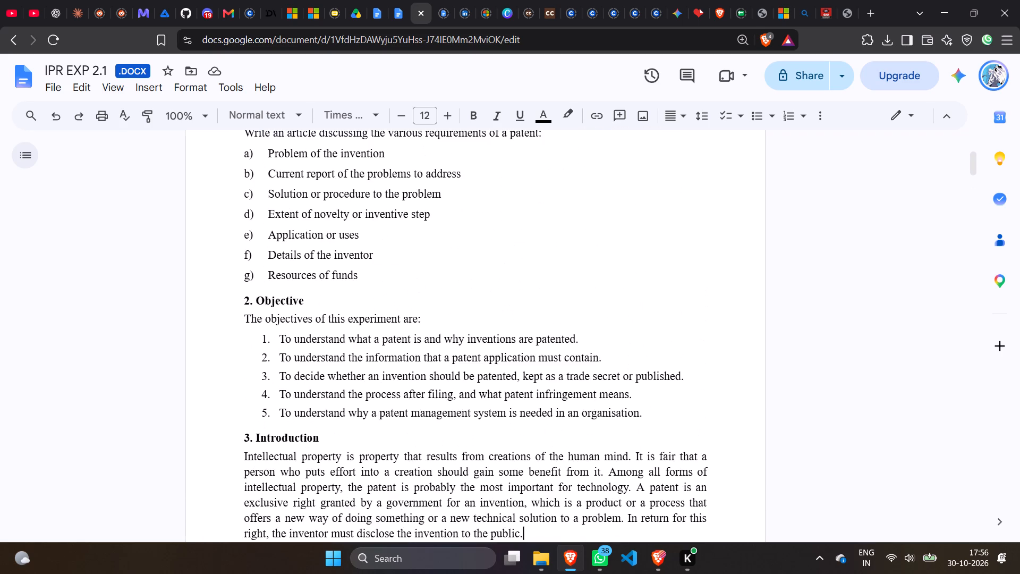
pyautogui.scroll(3, 528, 355)
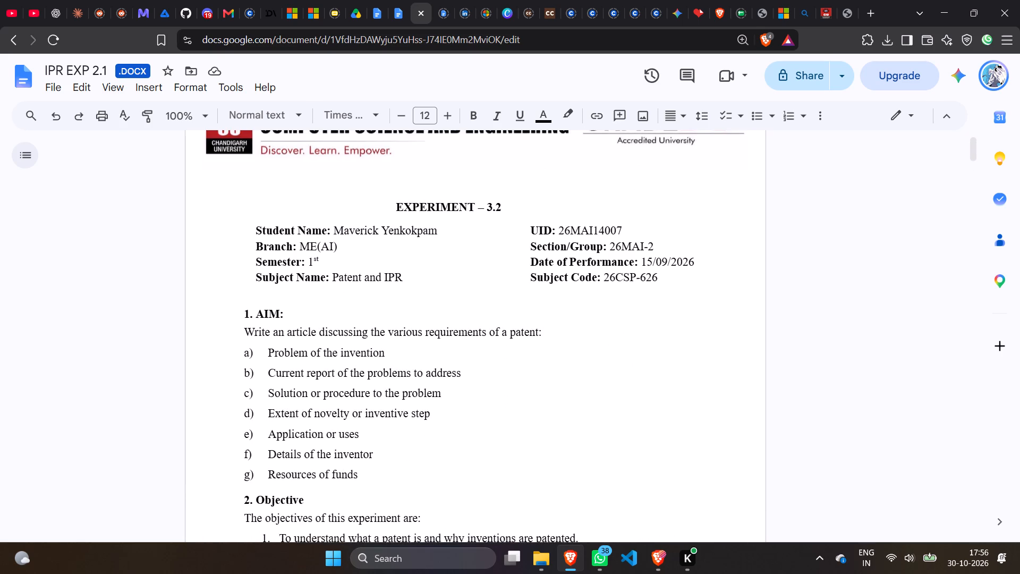
pyautogui.click(311, 190)
pyautogui.press('BackSpace')
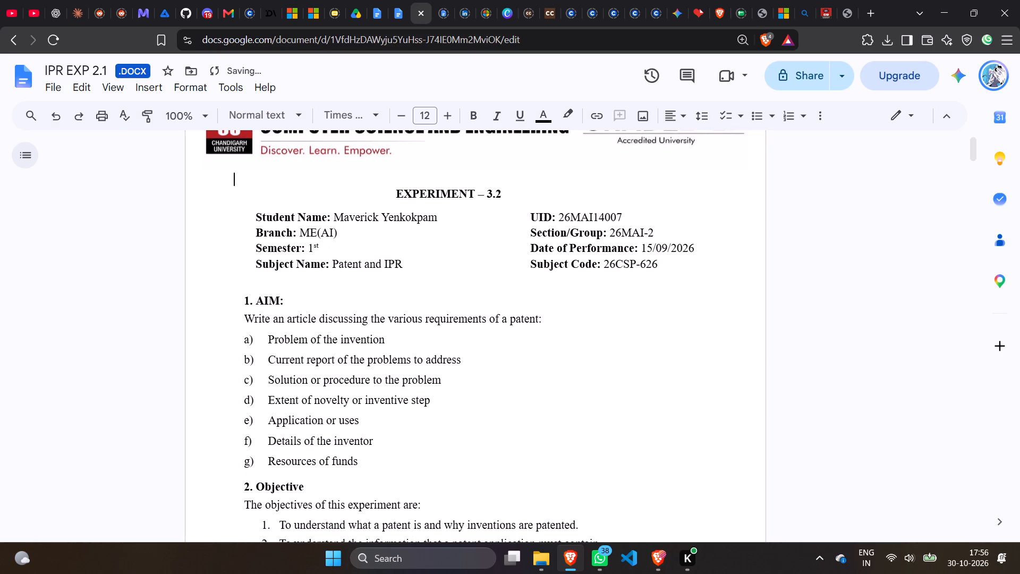
# Review the remaining pages and remove the empty bullet after the last item under 9. Learning Outcomes.
pyautogui.scroll(-11, 379, 179)
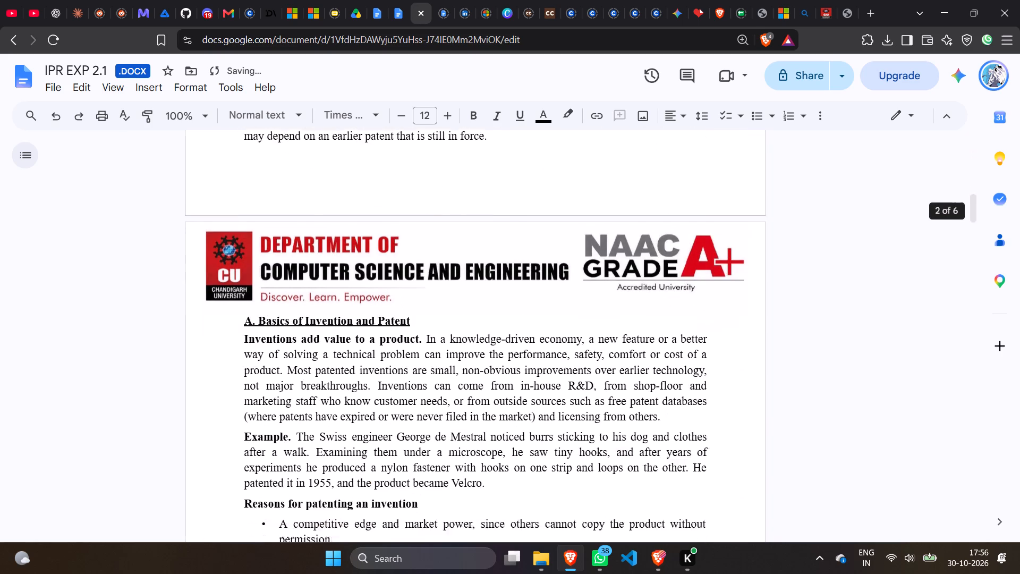
pyautogui.scroll(-8, 373, 191)
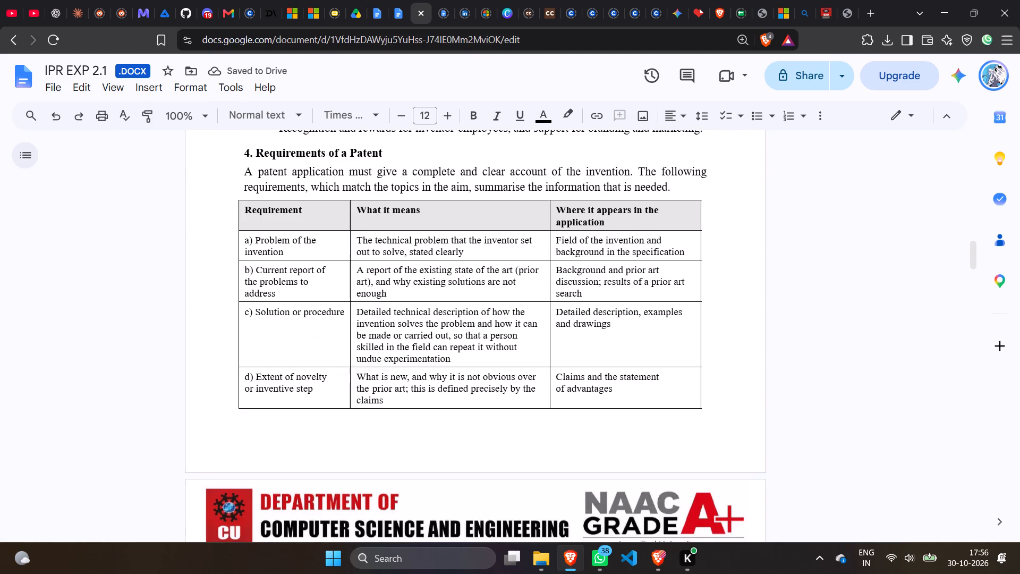
pyautogui.scroll(-13, 373, 191)
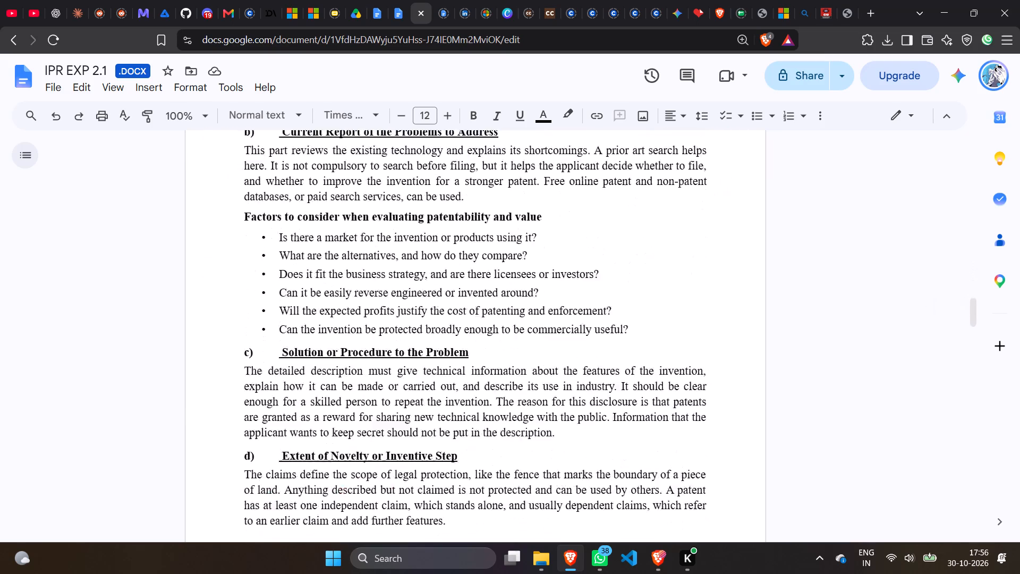
pyautogui.scroll(-16, 373, 191)
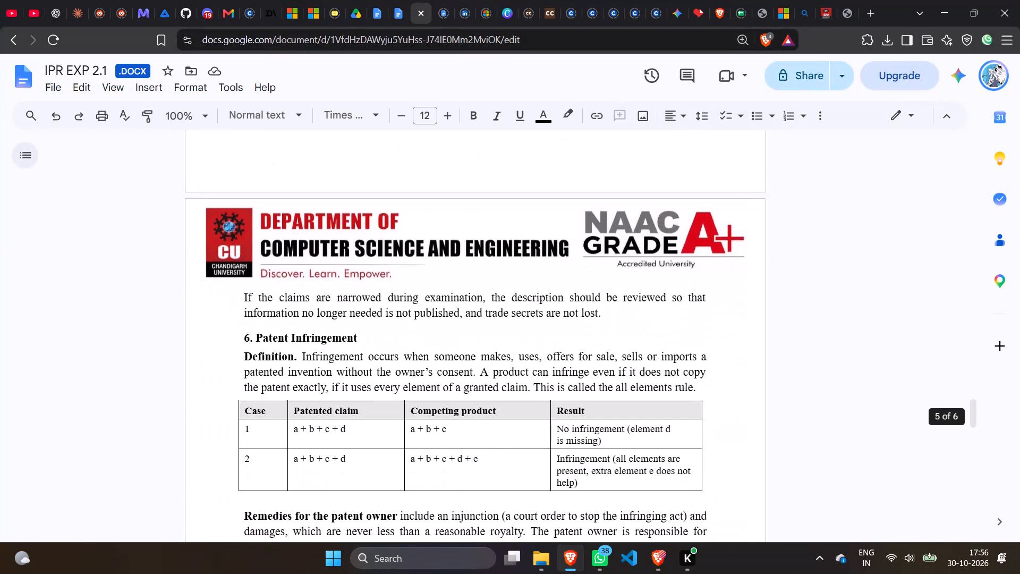
pyautogui.scroll(-19, 373, 191)
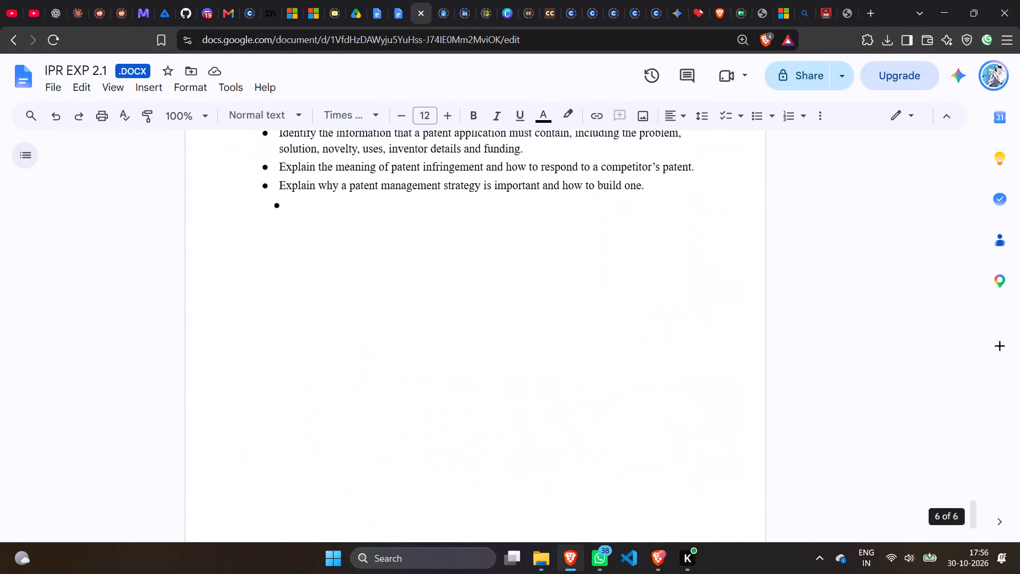
pyautogui.scroll(2, 373, 191)
pyautogui.click(339, 304)
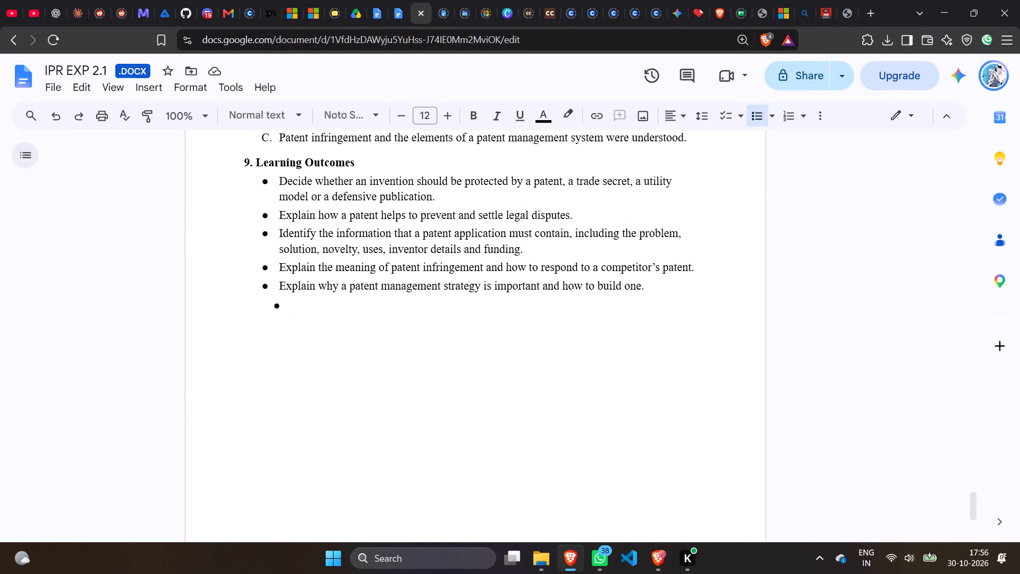
pyautogui.press('BackSpace')
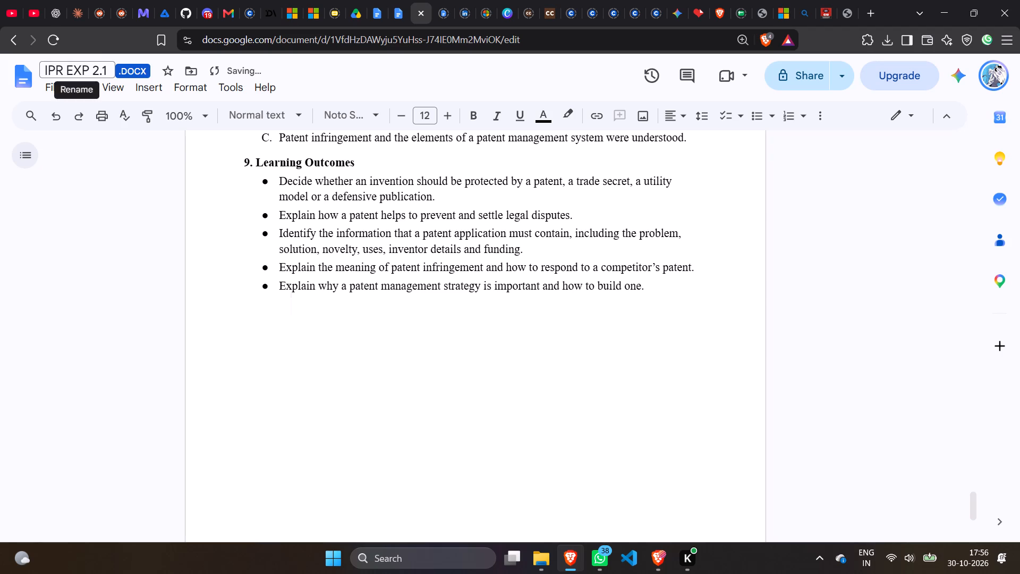
# Rename the document IPR EXP 3.2.
pyautogui.click(104, 73)
pyautogui.click(100, 70)
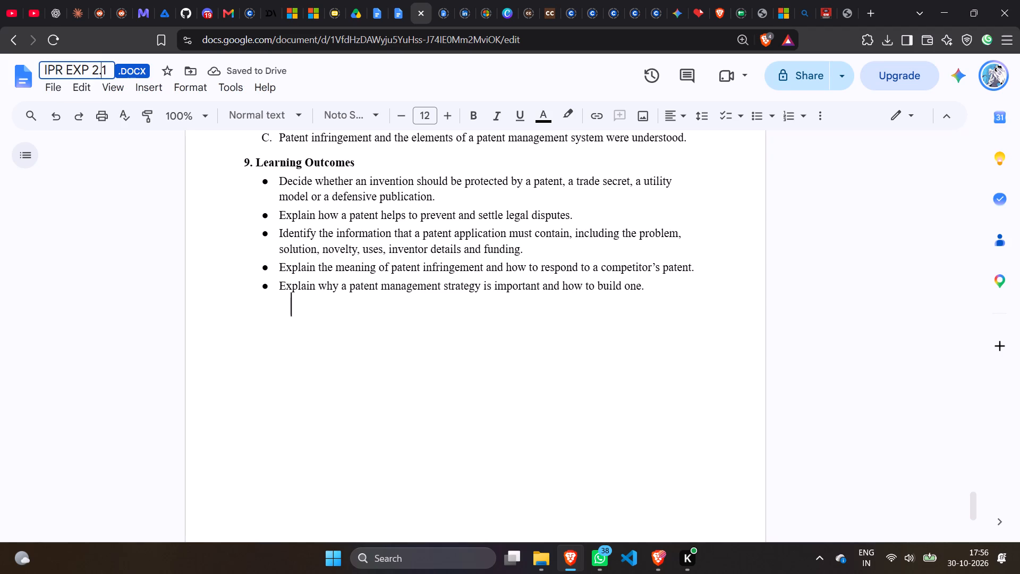
pyautogui.press('Right')
pyautogui.press('Right')
pyautogui.press('BackSpace')
pyautogui.press('BackSpace')
pyautogui.press('BackSpace')
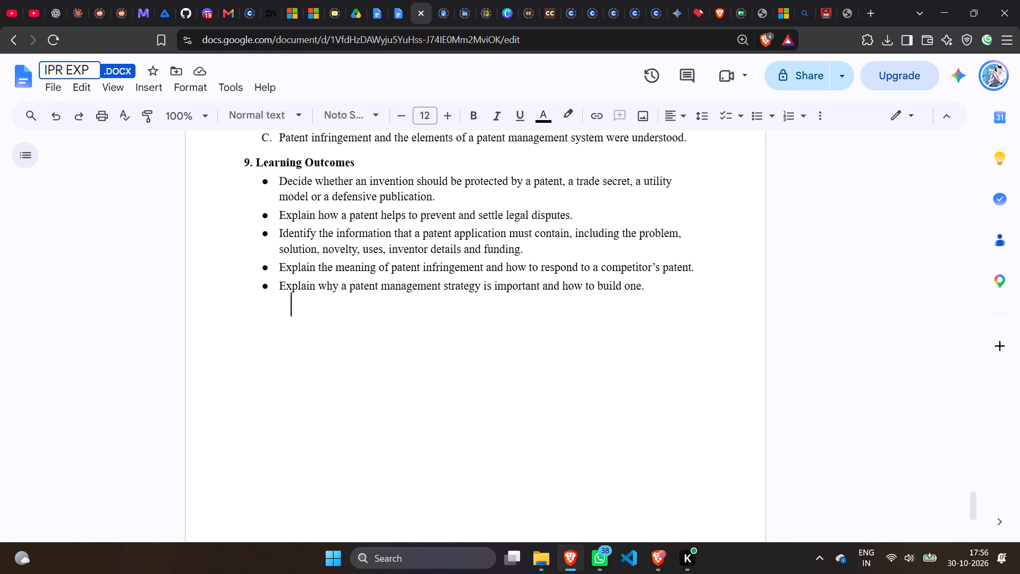
pyautogui.write('3.2')
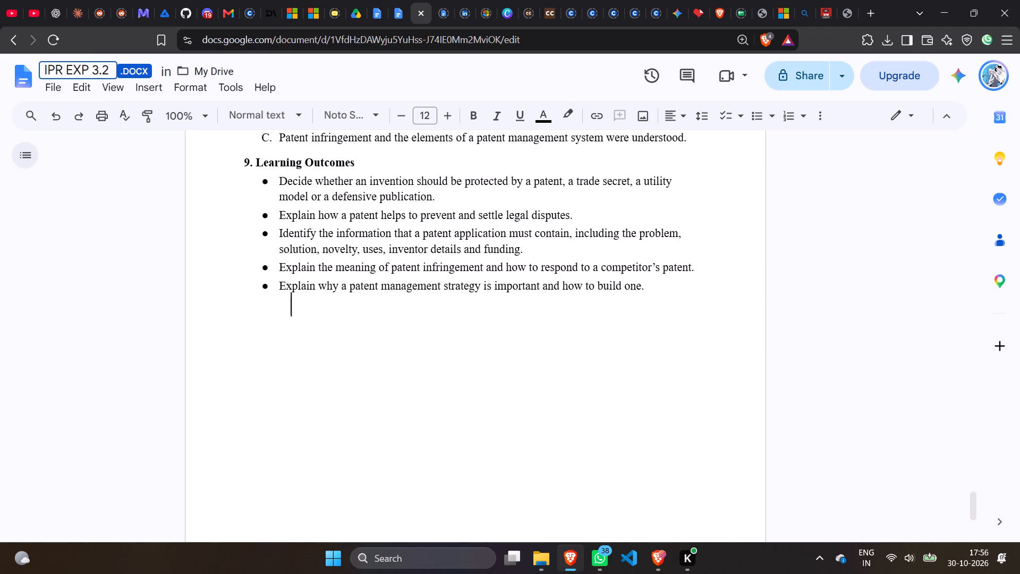
pyautogui.click(53, 88)
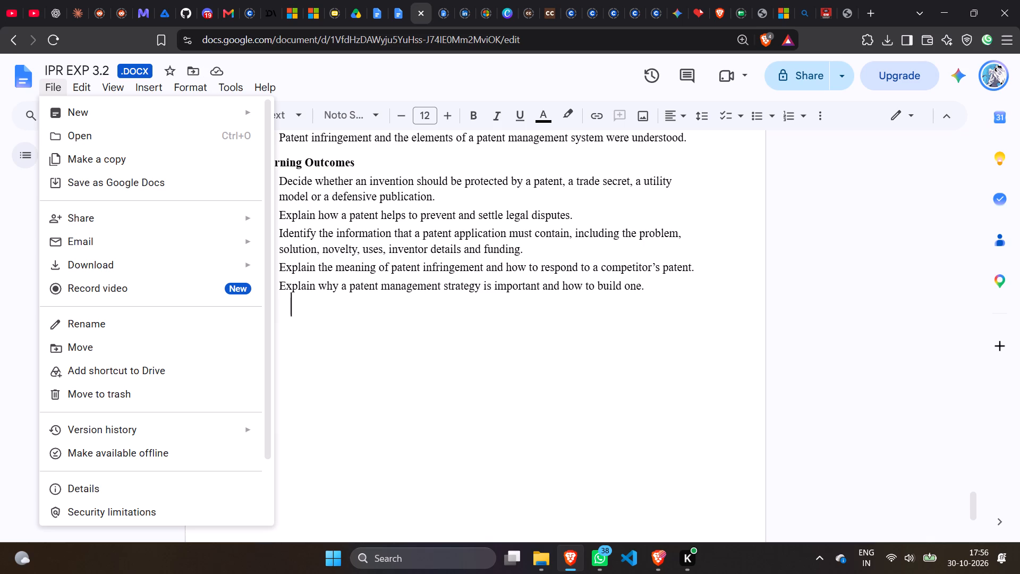
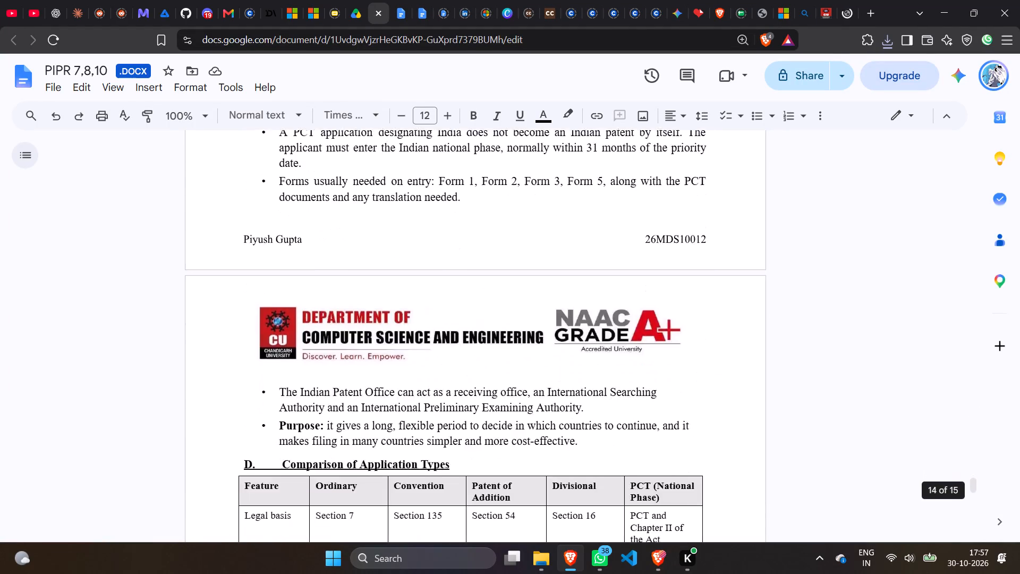
# Copy the entire body of the PIPR 7,8,10 document, from the first experiment through the final learning outcomes.
pyautogui.scroll(-19, 275, 267)
pyautogui.scroll(-5, 275, 267)
pyautogui.scroll(5, 275, 267)
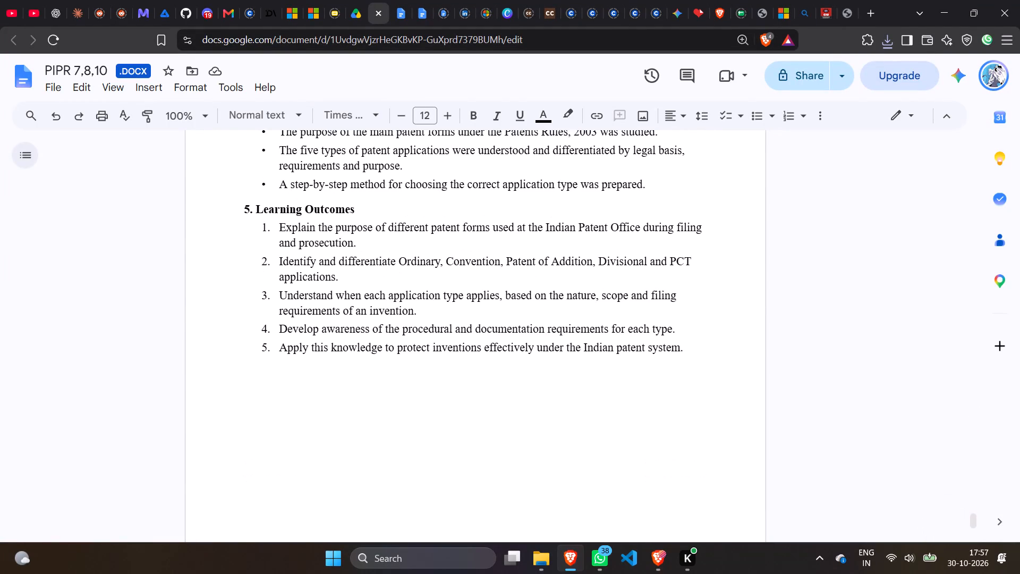
pyautogui.scroll(5, 275, 267)
pyautogui.scroll(-5, 275, 267)
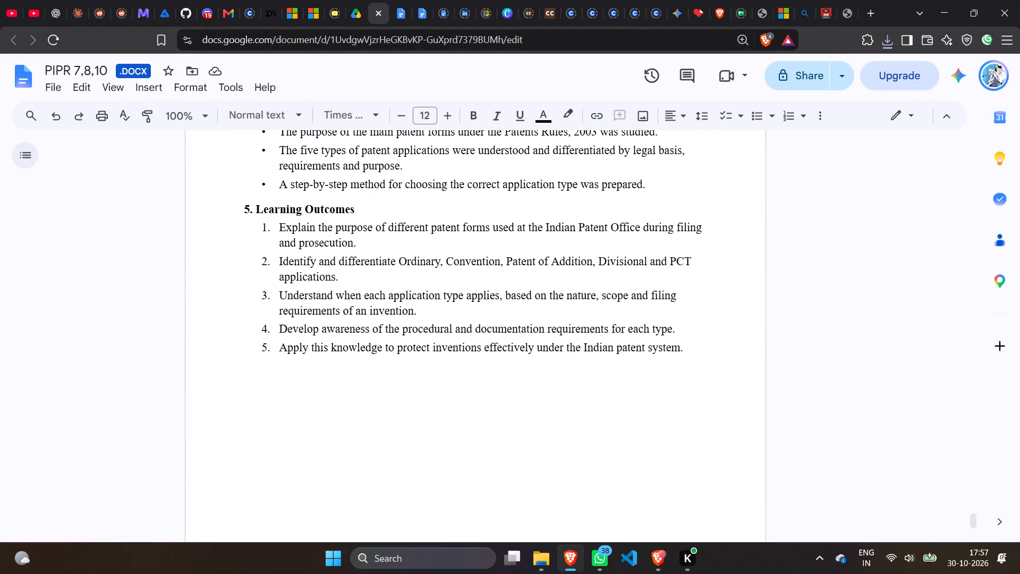
pyautogui.tripleClick(346, 299)
pyautogui.hotkey('ctrl', 'a')
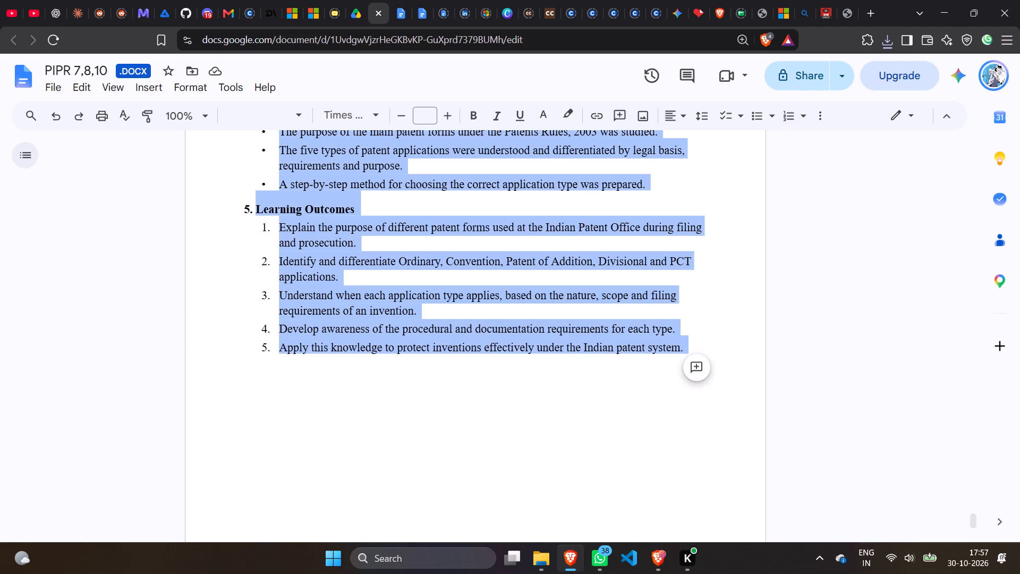
pyautogui.hotkey('ctrl', 'c')
# In the IPR EXP 3.2 document, replace the whole body with the content copied from PIPR 7,8,10.
pyautogui.scroll(20, 346, 299)
pyautogui.scroll(14, 346, 299)
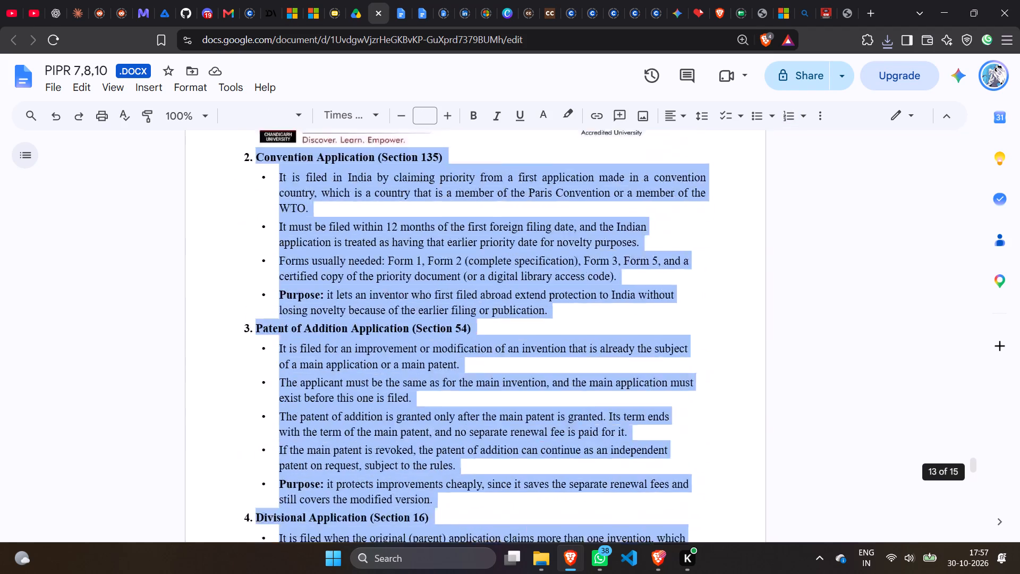
pyautogui.scroll(20, 346, 299)
pyautogui.scroll(20, 346, 299)
pyautogui.scroll(8, 346, 299)
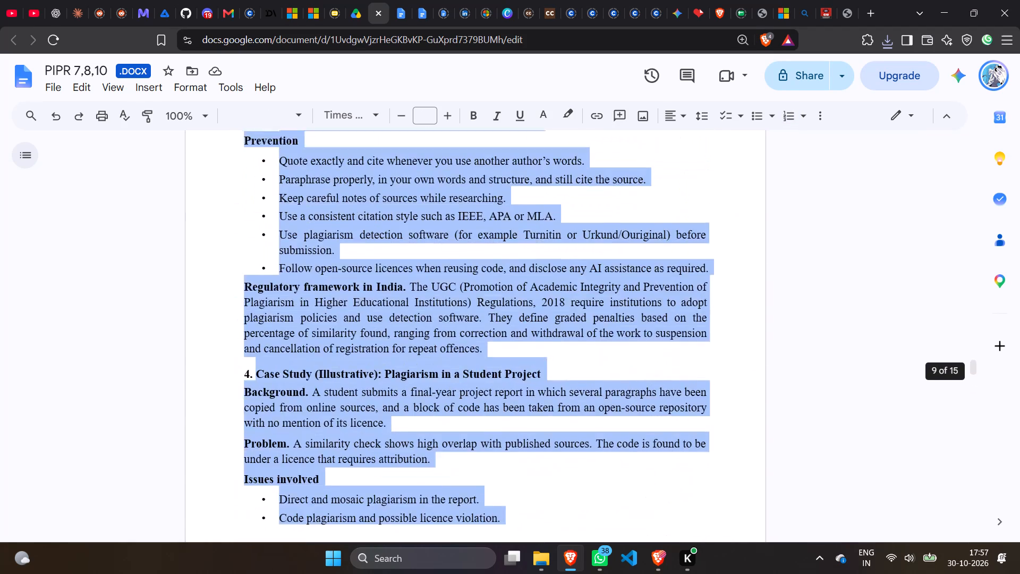
pyautogui.scroll(20, 346, 299)
pyautogui.scroll(20, 346, 299)
pyautogui.scroll(8, 346, 299)
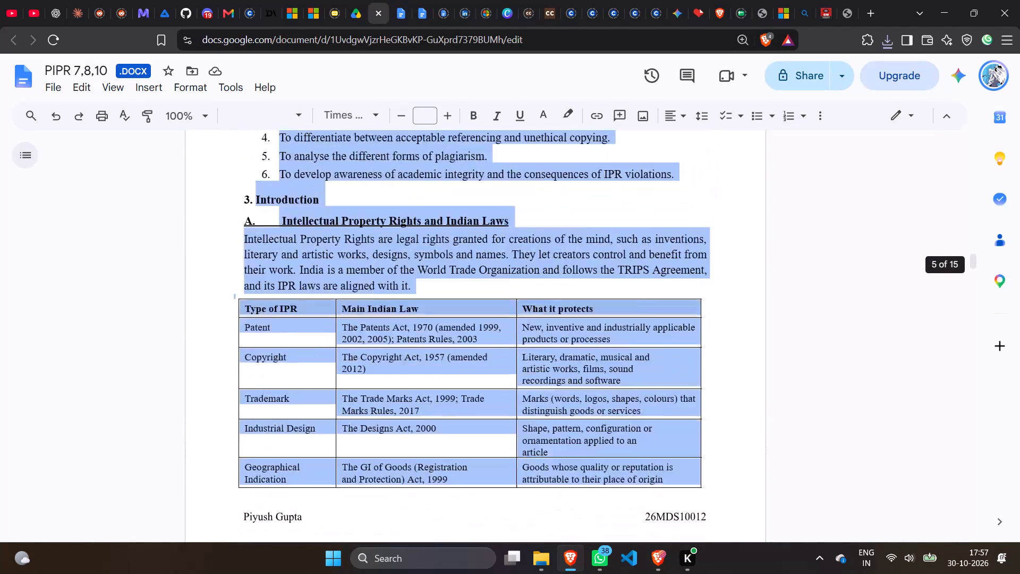
pyautogui.scroll(20, 344, 293)
pyautogui.scroll(20, 344, 293)
pyautogui.scroll(8, 344, 293)
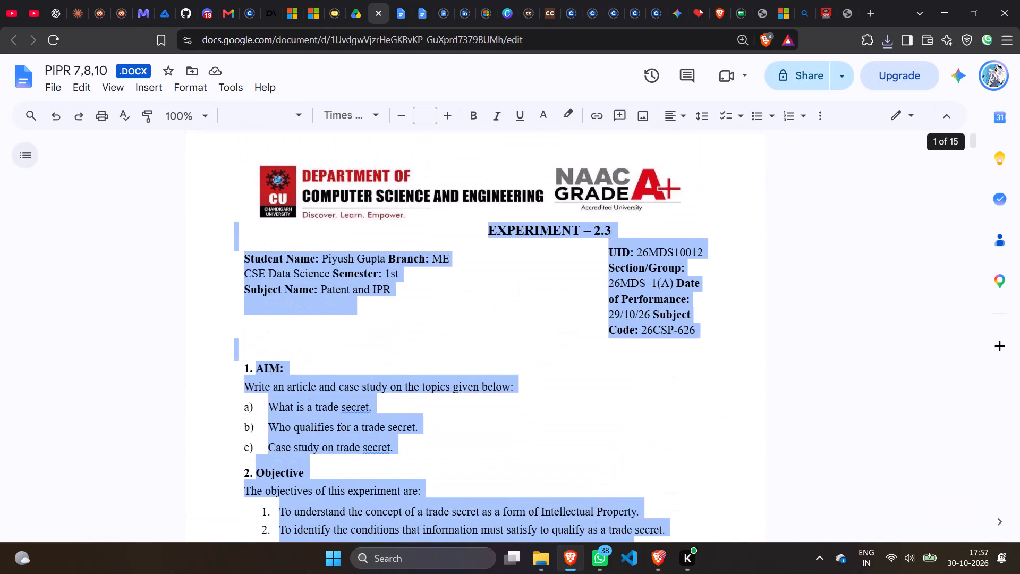
pyautogui.scroll(11, 344, 292)
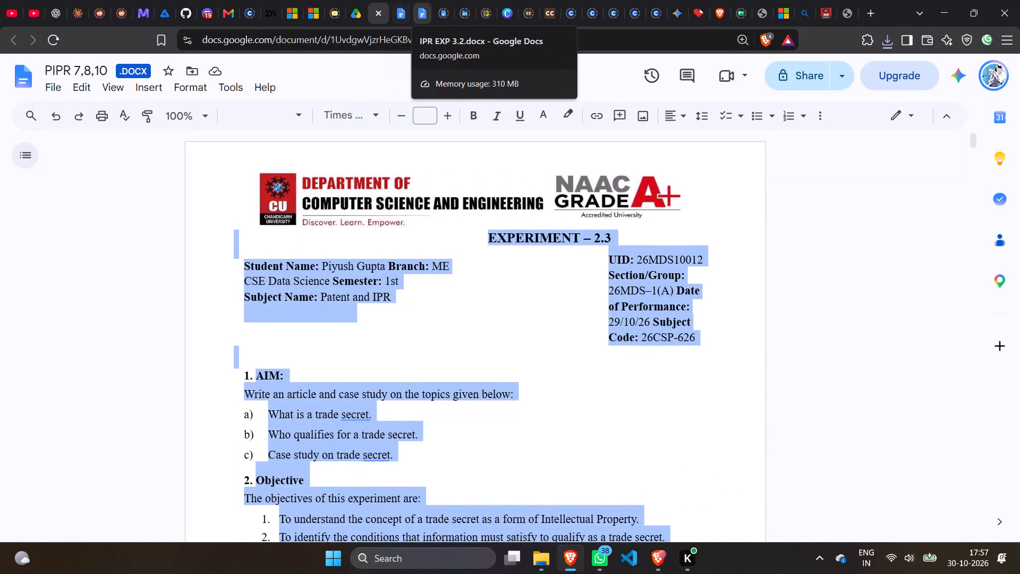
pyautogui.click(418, 15)
pyautogui.scroll(5, 441, 311)
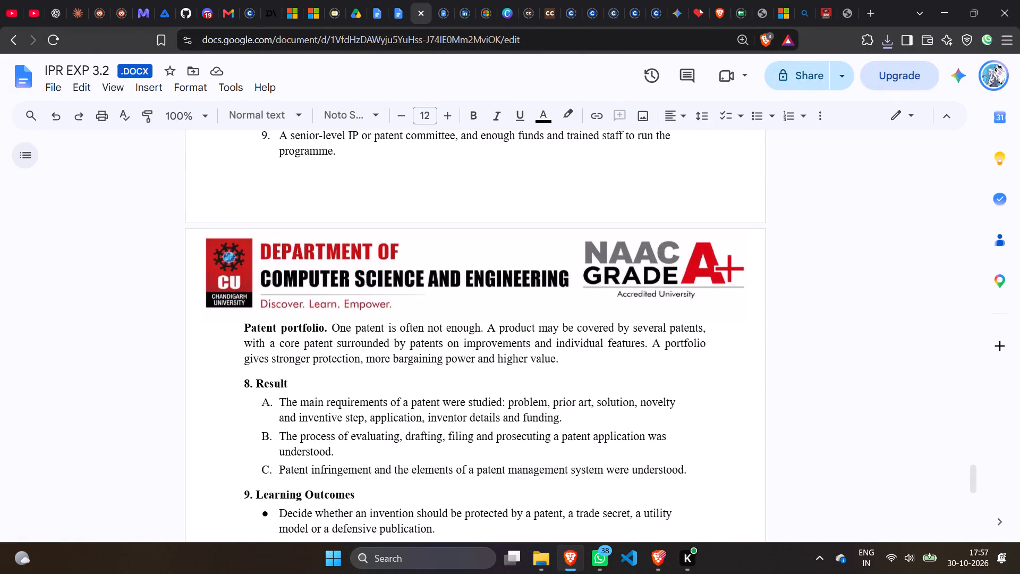
pyautogui.tripleClick(433, 367)
pyautogui.hotkey('ctrl', 'a')
pyautogui.scroll(2, 433, 367)
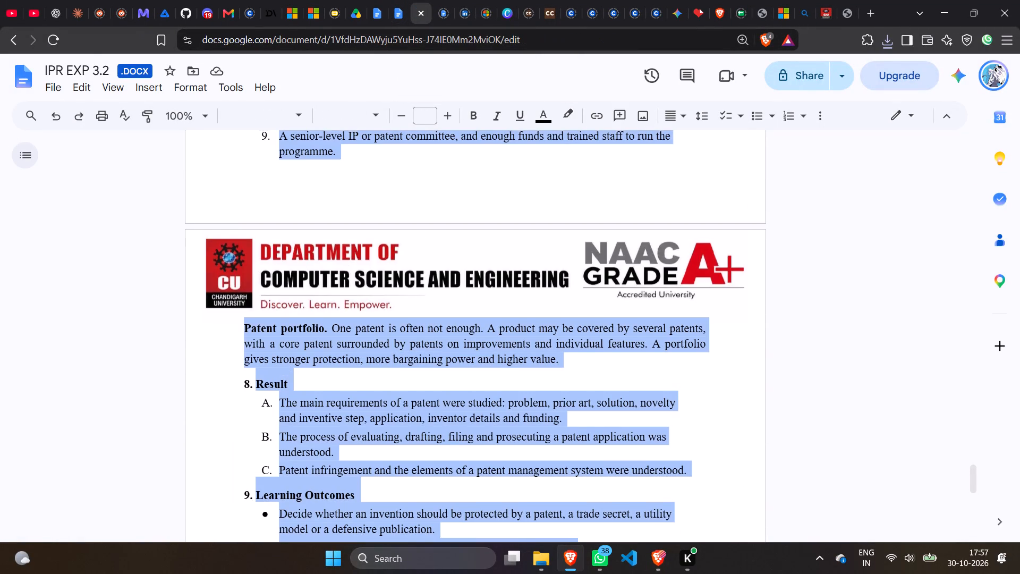
pyautogui.scroll(12, 433, 367)
pyautogui.press('BackSpace')
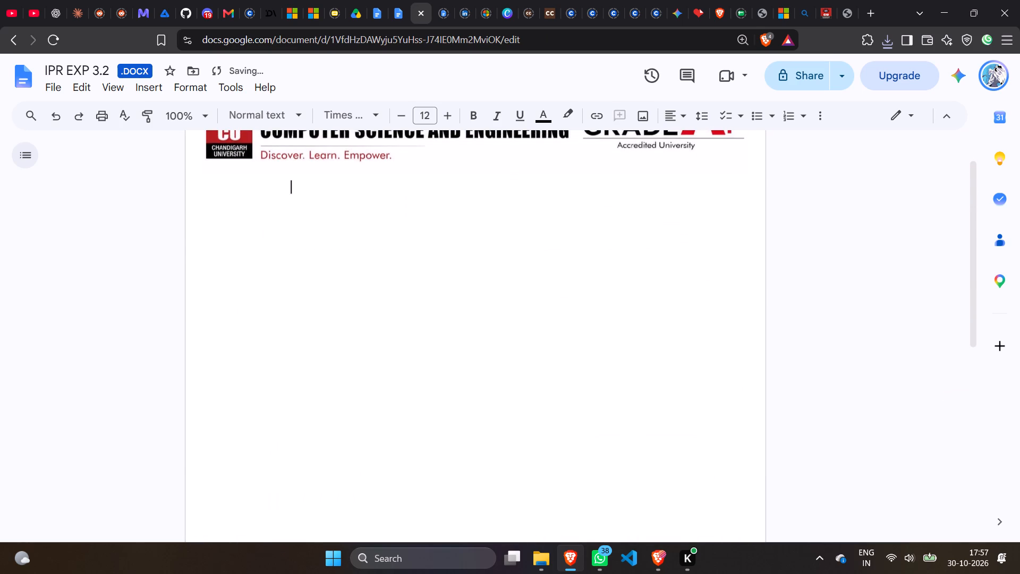
pyautogui.hotkey('ctrl', 'v')
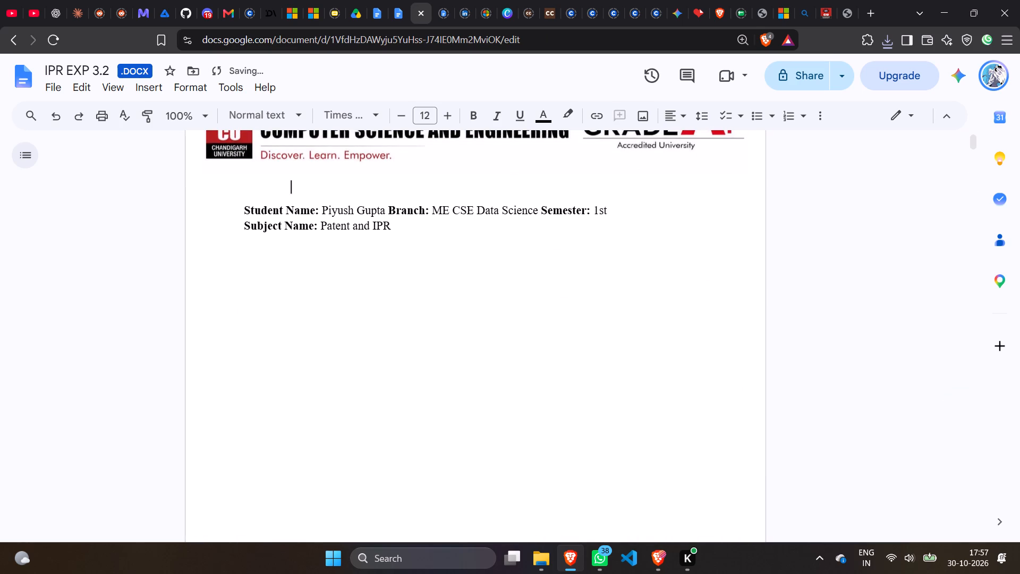
# Delete the student details around the EXPERIMENT – 2.3 heading: UID, section, date and subject code, plus student name, branch, semester and subject name.
pyautogui.scroll(-11, 433, 367)
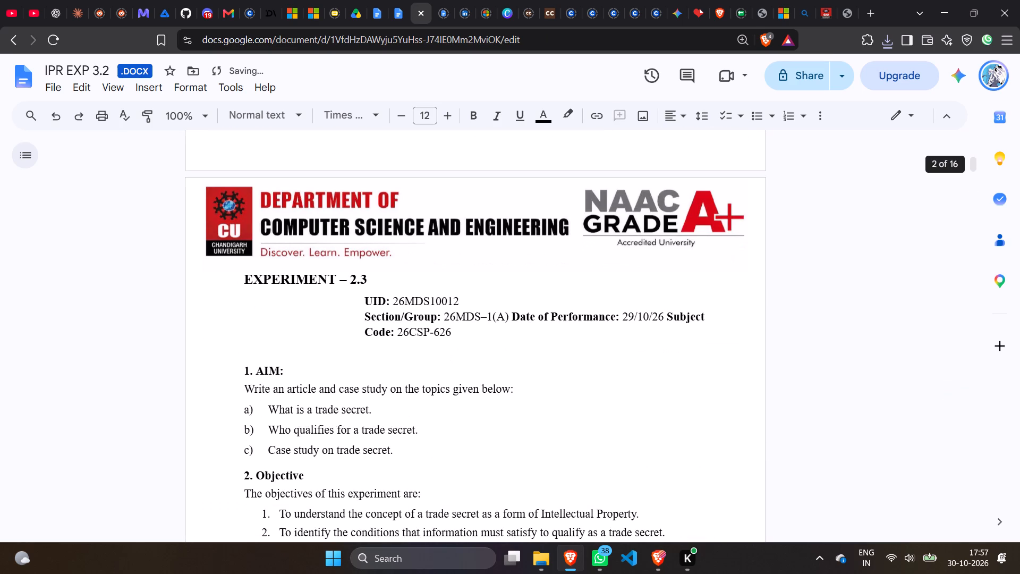
pyautogui.moveTo(475, 341); pyautogui.dragTo(353, 307)
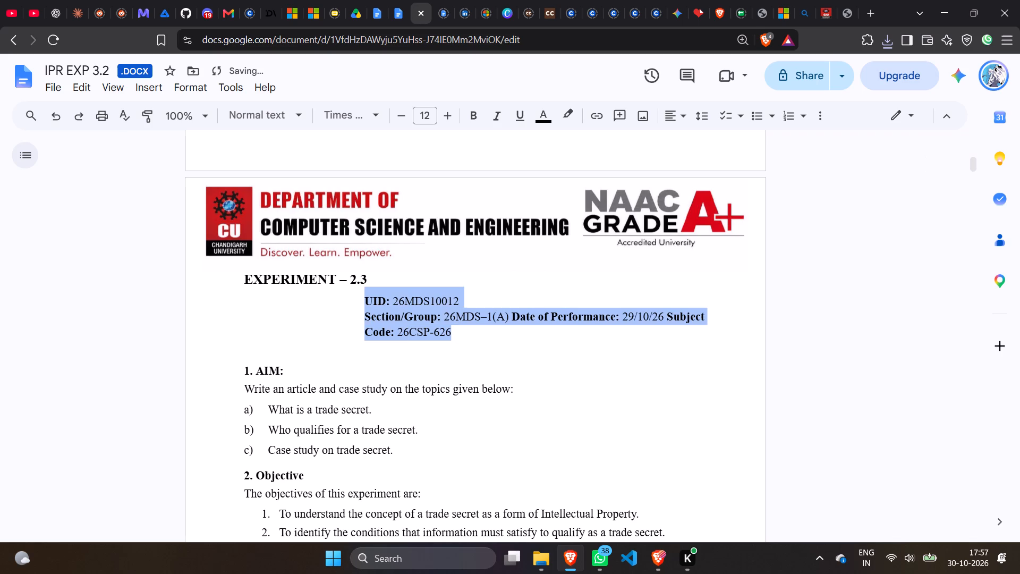
pyautogui.moveTo(353, 307); pyautogui.dragTo(352, 303)
pyautogui.press('BackSpace')
pyautogui.scroll(10, 346, 303)
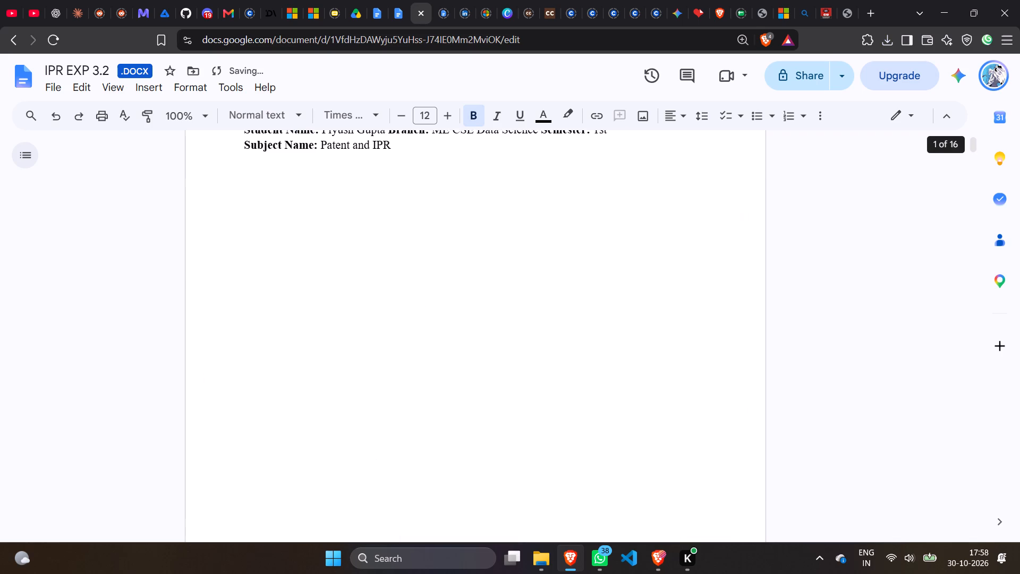
pyautogui.scroll(3, 355, 296)
pyautogui.moveTo(424, 298); pyautogui.dragTo(235, 277)
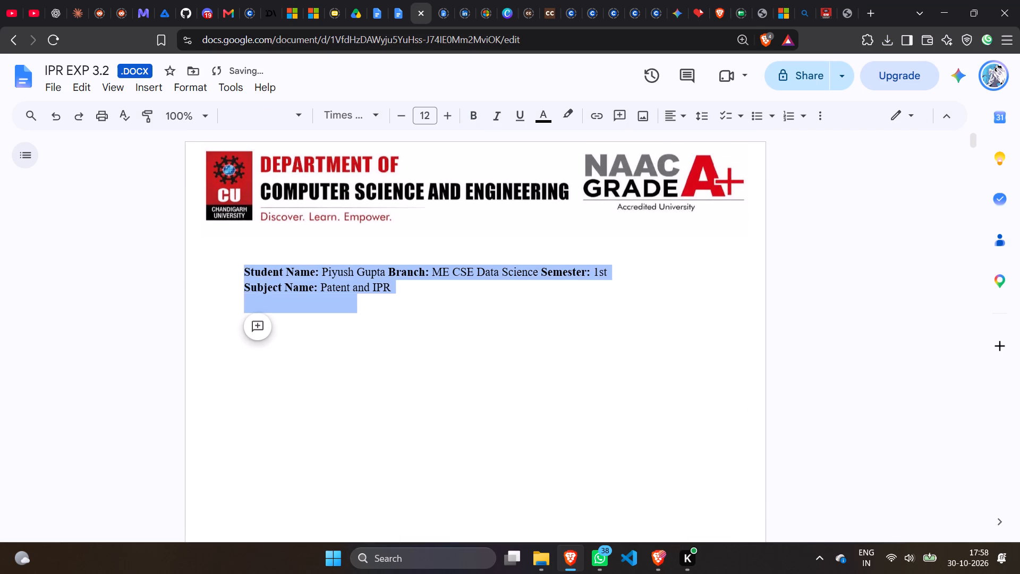
pyautogui.press('BackSpace')
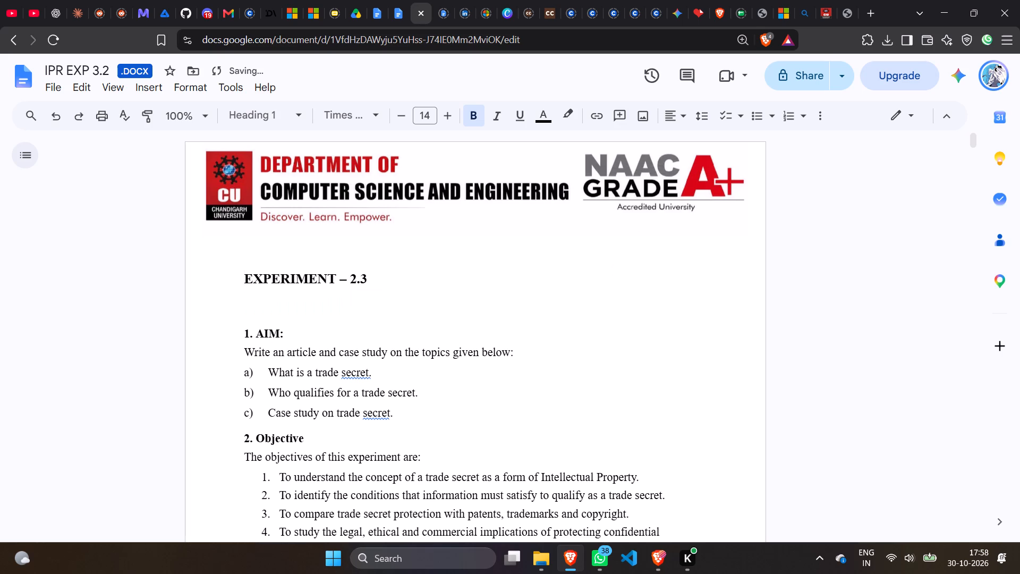
# Delete all the student and course details between the EXPERIMENT – 3.1 heading and its 1. AIM section.
pyautogui.scroll(-17, 286, 315)
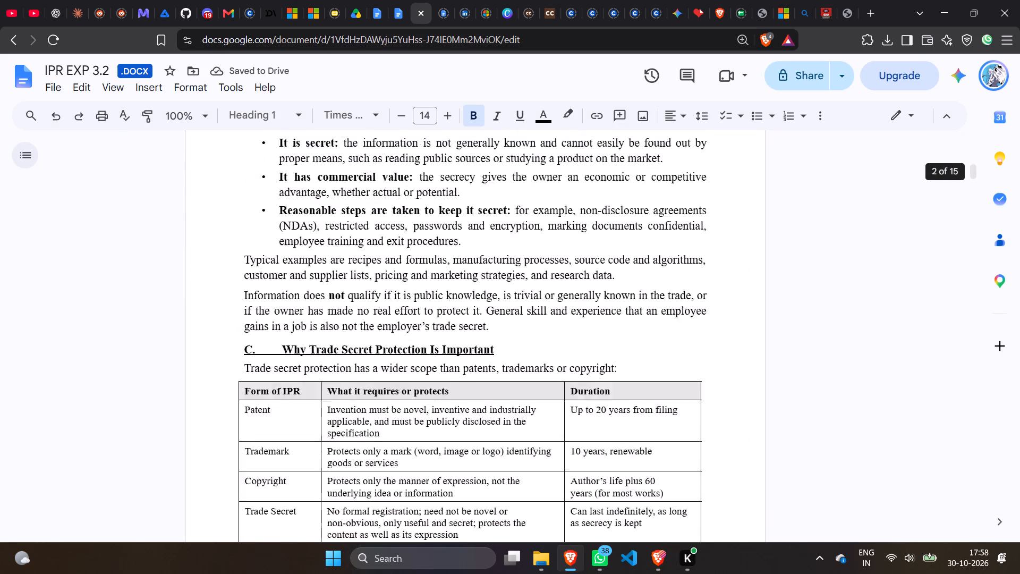
pyautogui.scroll(-15, 286, 316)
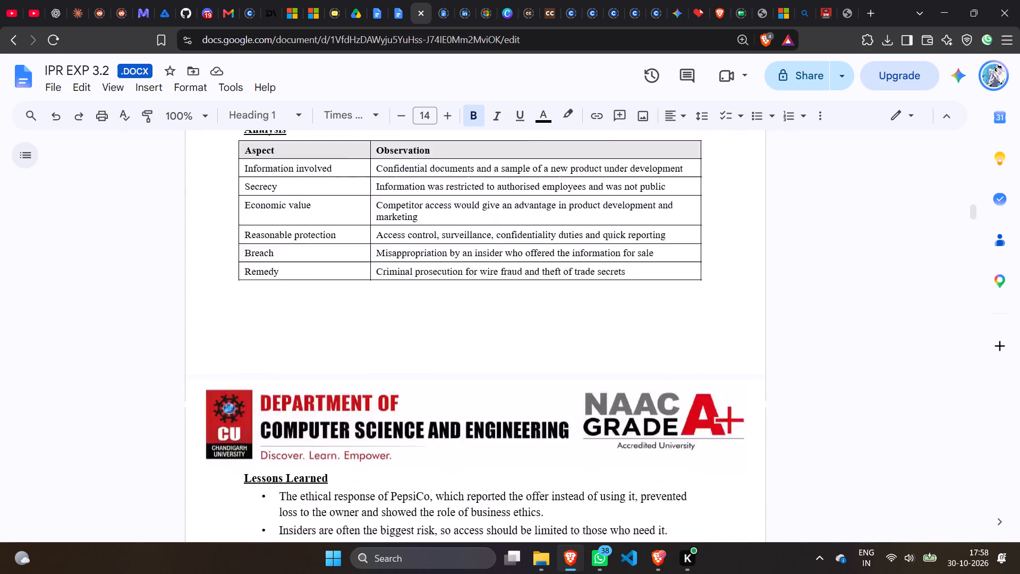
pyautogui.scroll(-18, 286, 316)
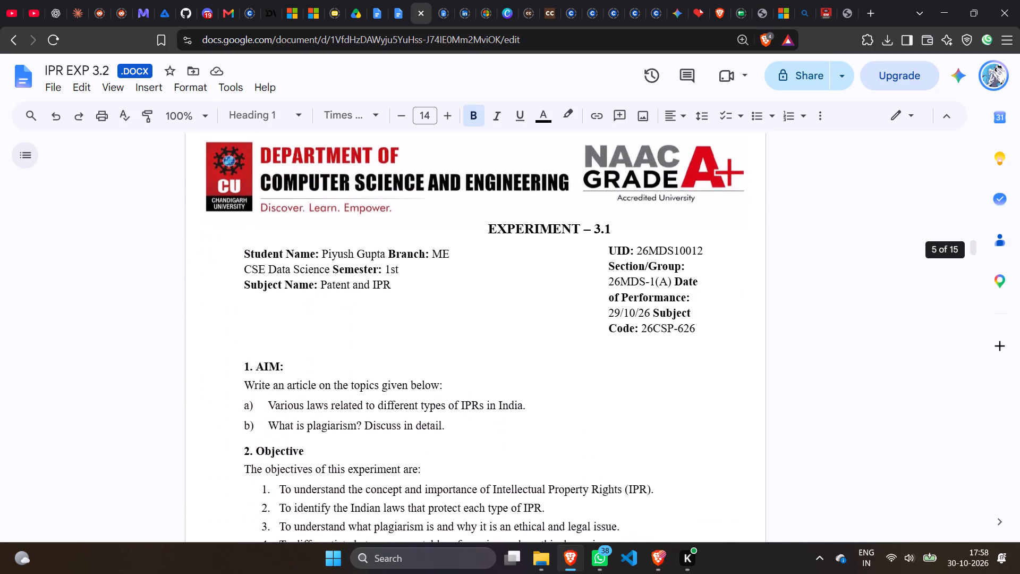
pyautogui.moveTo(696, 353); pyautogui.dragTo(221, 252)
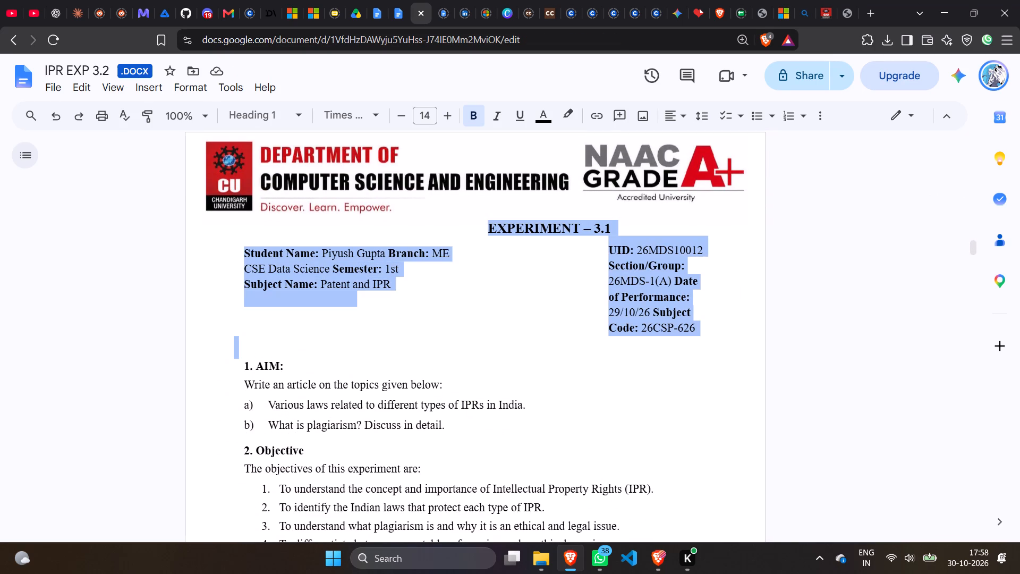
pyautogui.moveTo(221, 252); pyautogui.dragTo(344, 319)
pyautogui.click(516, 363)
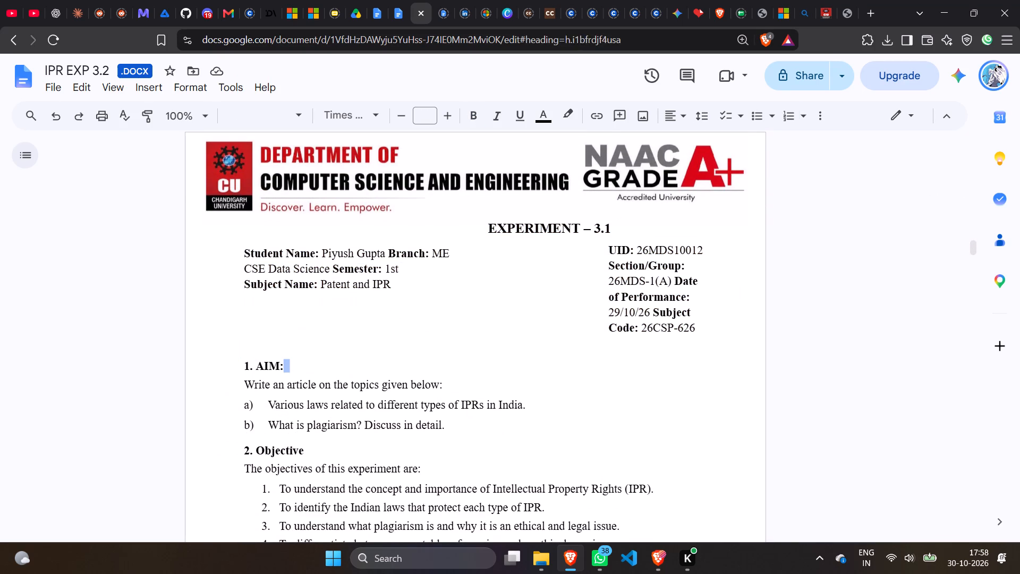
pyautogui.moveTo(406, 305); pyautogui.dragTo(239, 256)
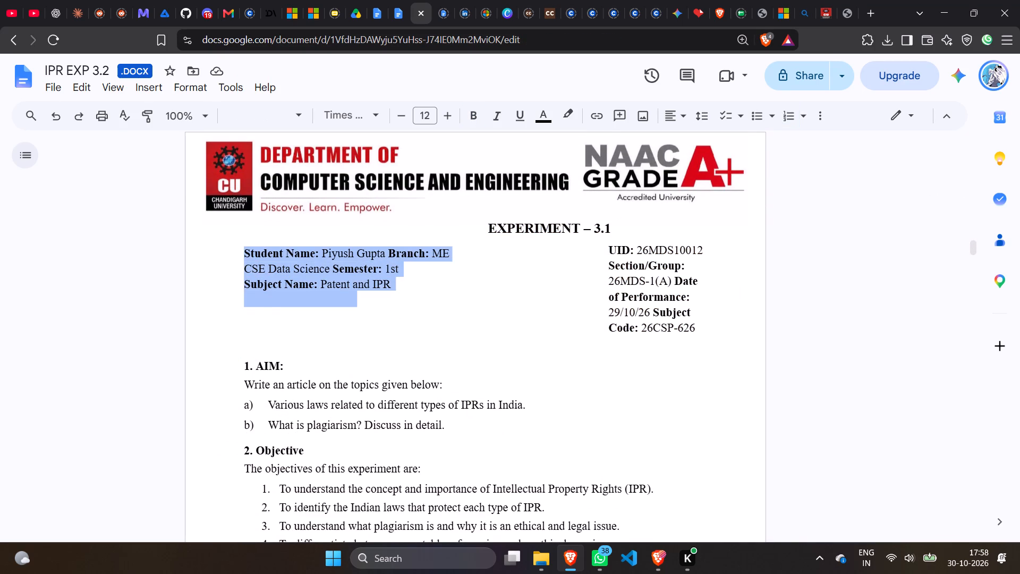
pyautogui.press('BackSpace')
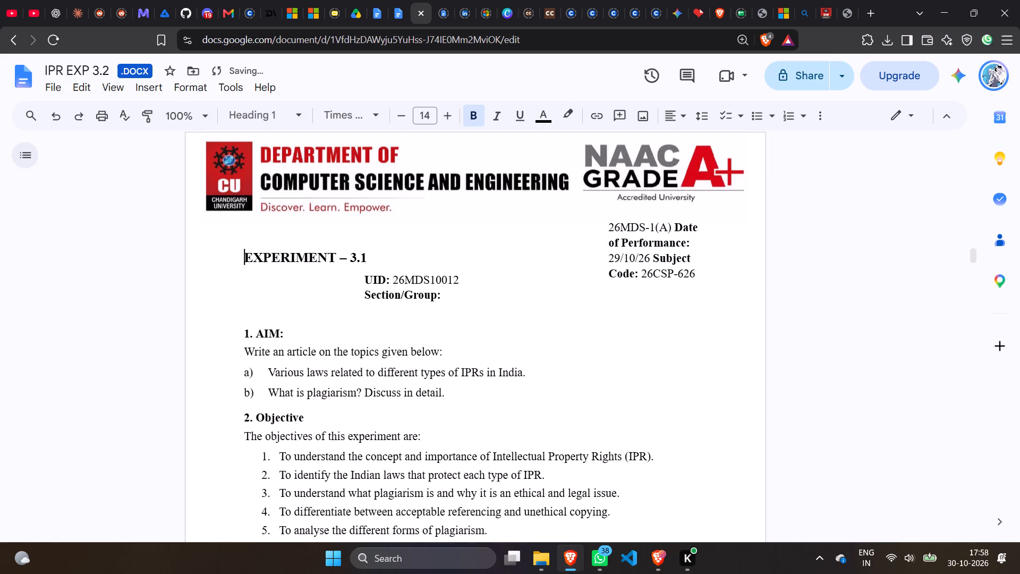
pyautogui.moveTo(440, 298); pyautogui.dragTo(325, 285)
pyautogui.press('BackSpace')
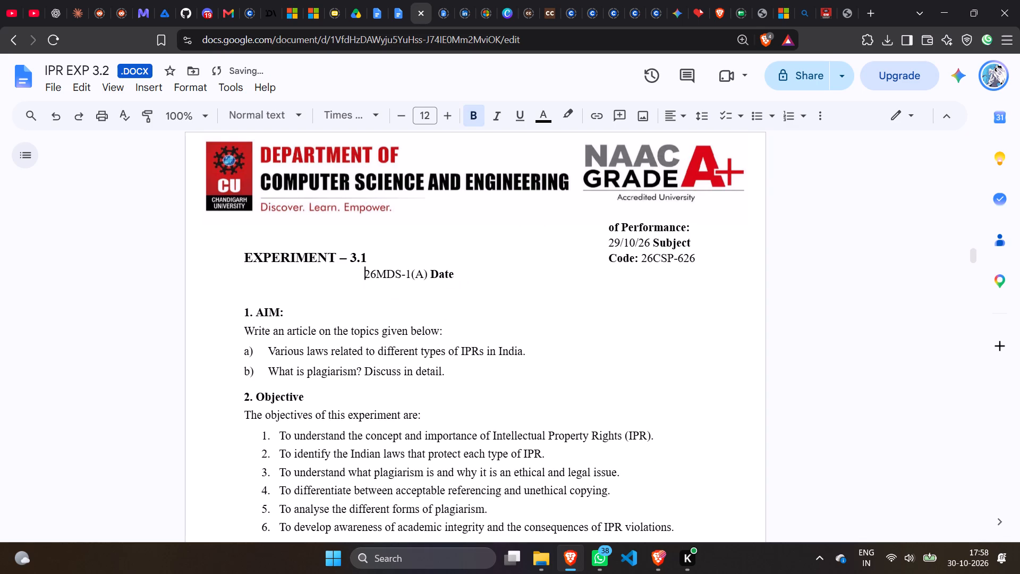
pyautogui.moveTo(707, 259); pyautogui.dragTo(599, 224)
pyautogui.press('BackSpace')
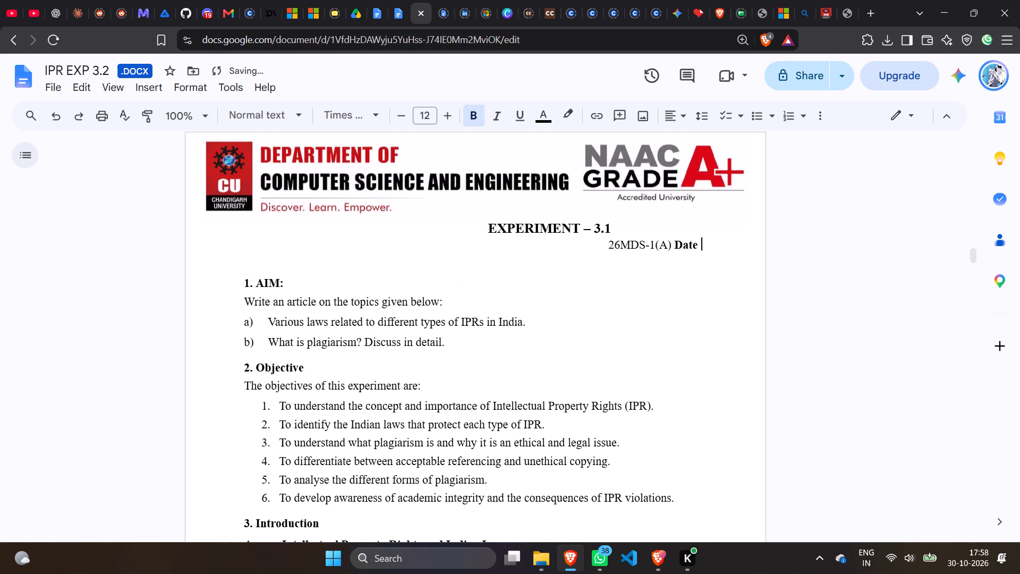
pyautogui.moveTo(704, 251); pyautogui.dragTo(610, 256)
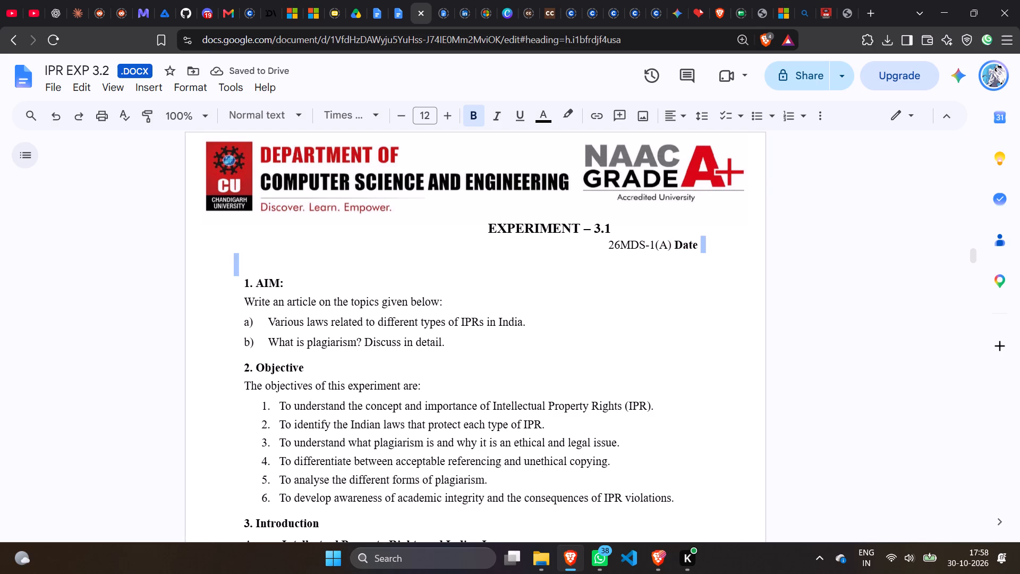
pyautogui.moveTo(610, 256); pyautogui.dragTo(609, 251)
pyautogui.press('BackSpace')
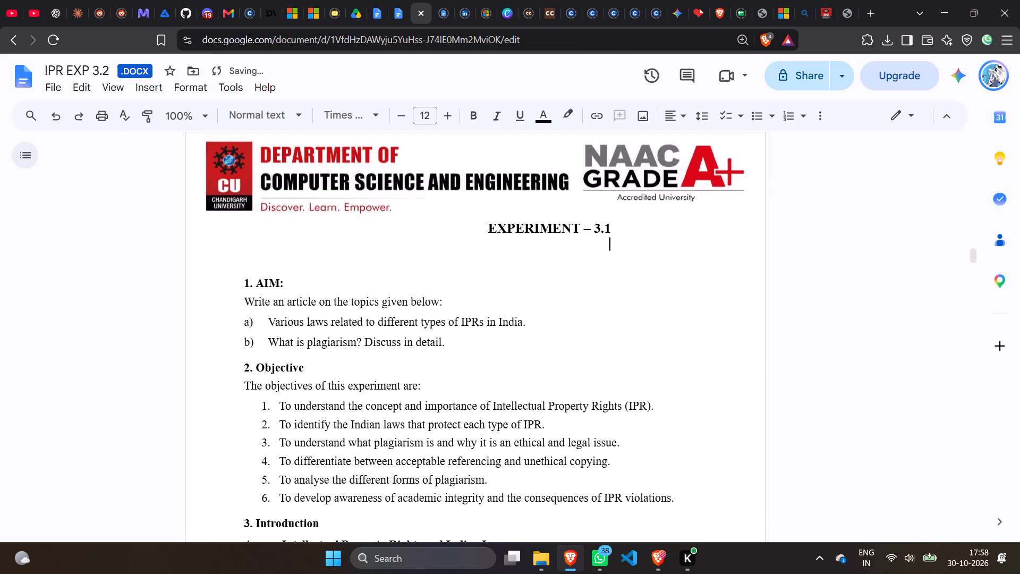
# Remove the indent and extra spacing before the EXPERIMENT – 3.1 heading, keeping the full stop at the end of the preceding learning outcome.
pyautogui.click(492, 227)
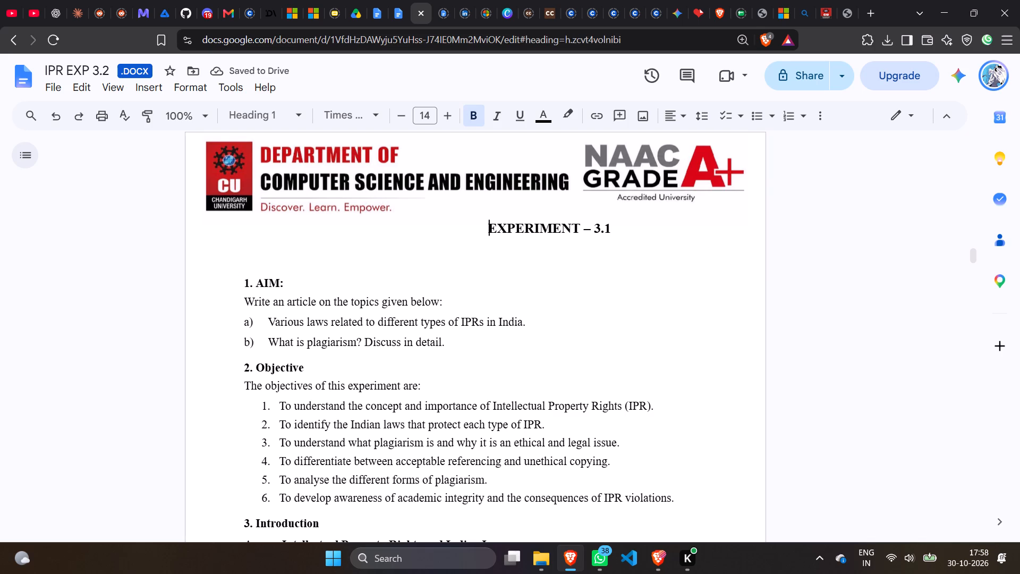
pyautogui.press('BackSpace')
pyautogui.press('BackSpace')
pyautogui.press('BackSpace')
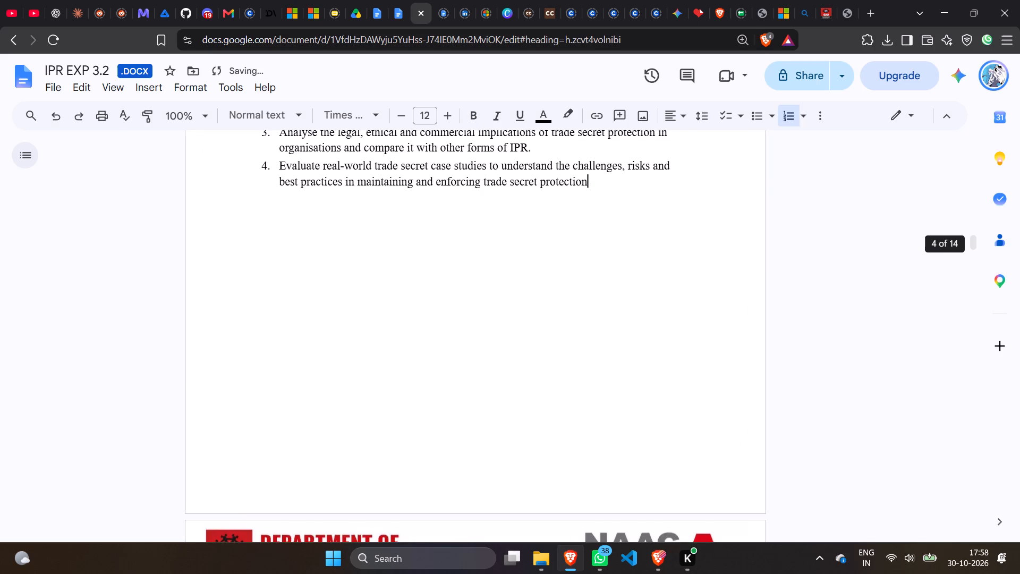
pyautogui.press('.')
pyautogui.press('Right')
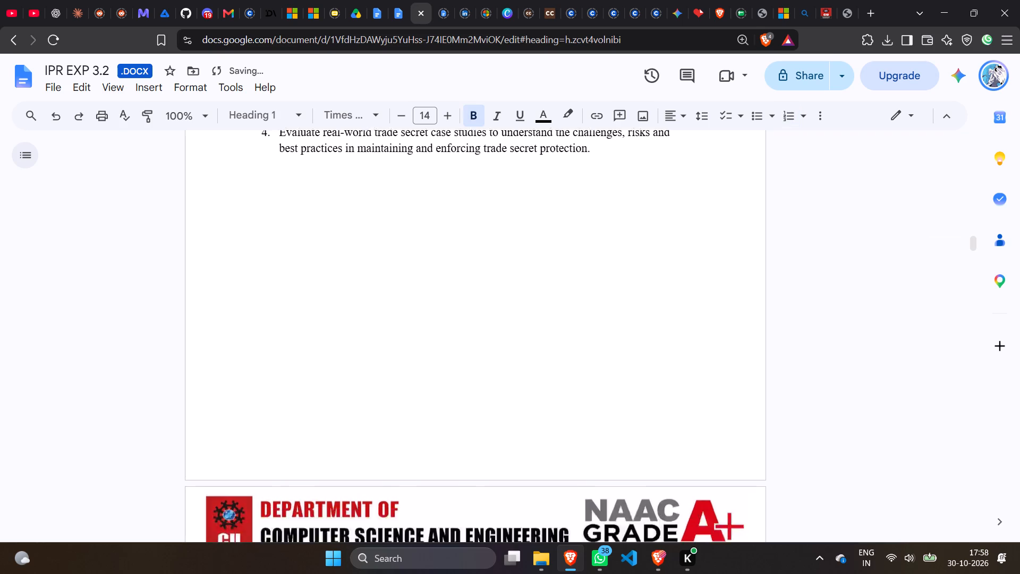
pyautogui.press('Down')
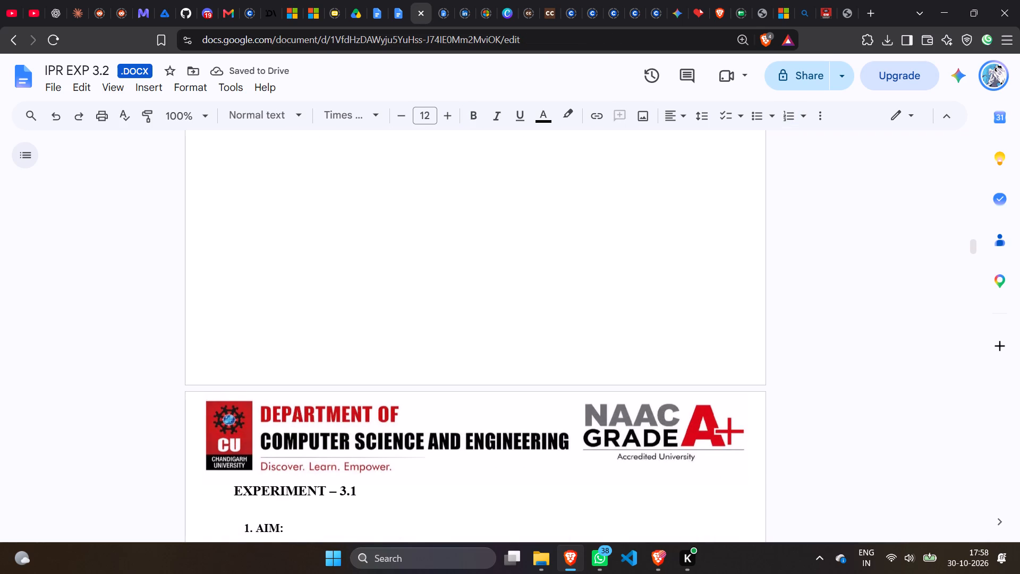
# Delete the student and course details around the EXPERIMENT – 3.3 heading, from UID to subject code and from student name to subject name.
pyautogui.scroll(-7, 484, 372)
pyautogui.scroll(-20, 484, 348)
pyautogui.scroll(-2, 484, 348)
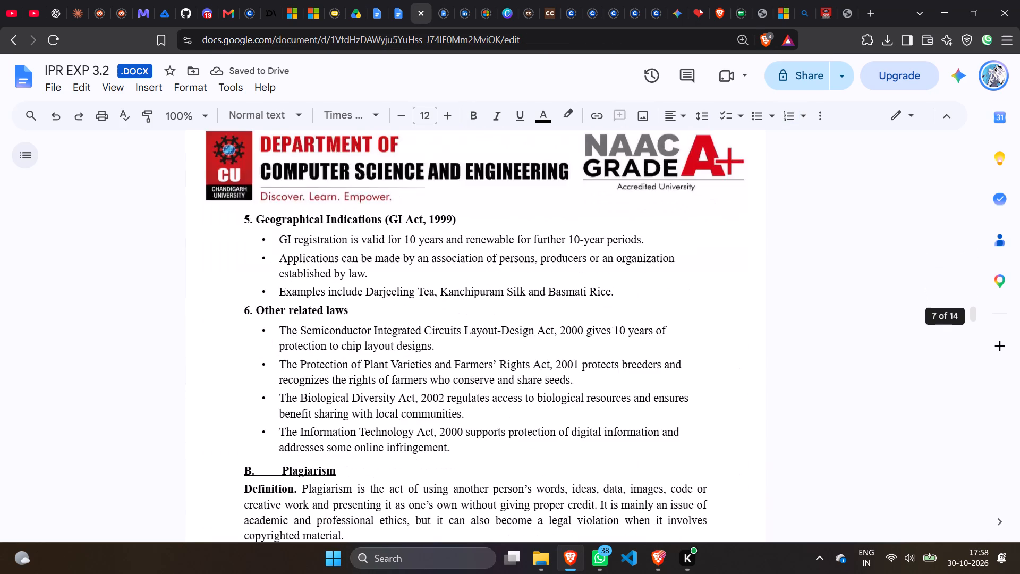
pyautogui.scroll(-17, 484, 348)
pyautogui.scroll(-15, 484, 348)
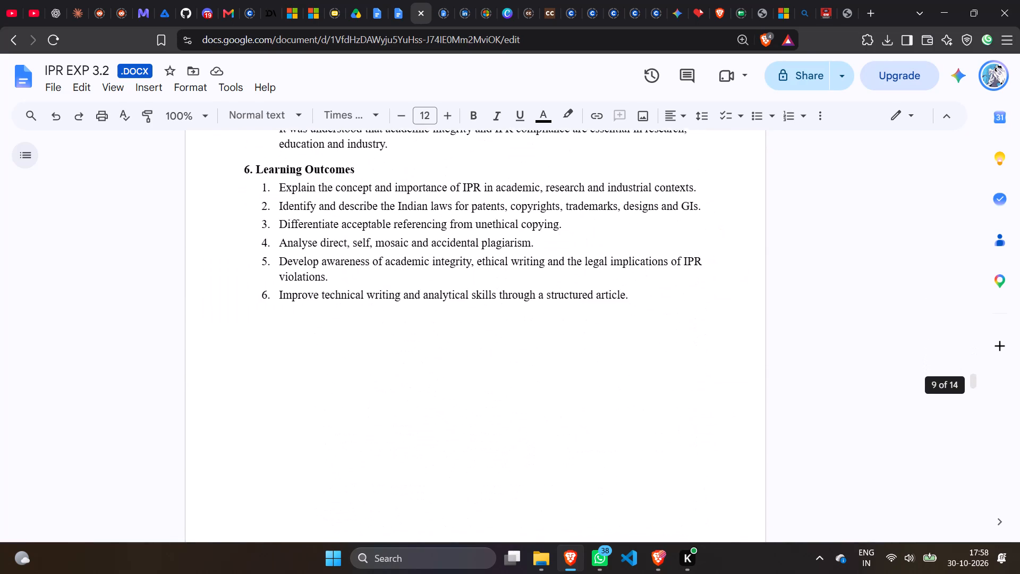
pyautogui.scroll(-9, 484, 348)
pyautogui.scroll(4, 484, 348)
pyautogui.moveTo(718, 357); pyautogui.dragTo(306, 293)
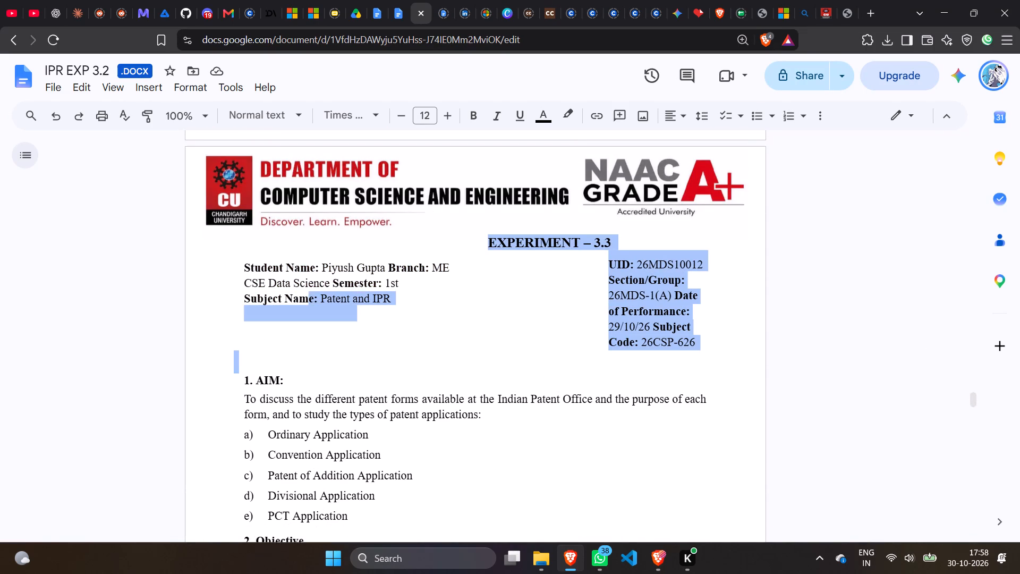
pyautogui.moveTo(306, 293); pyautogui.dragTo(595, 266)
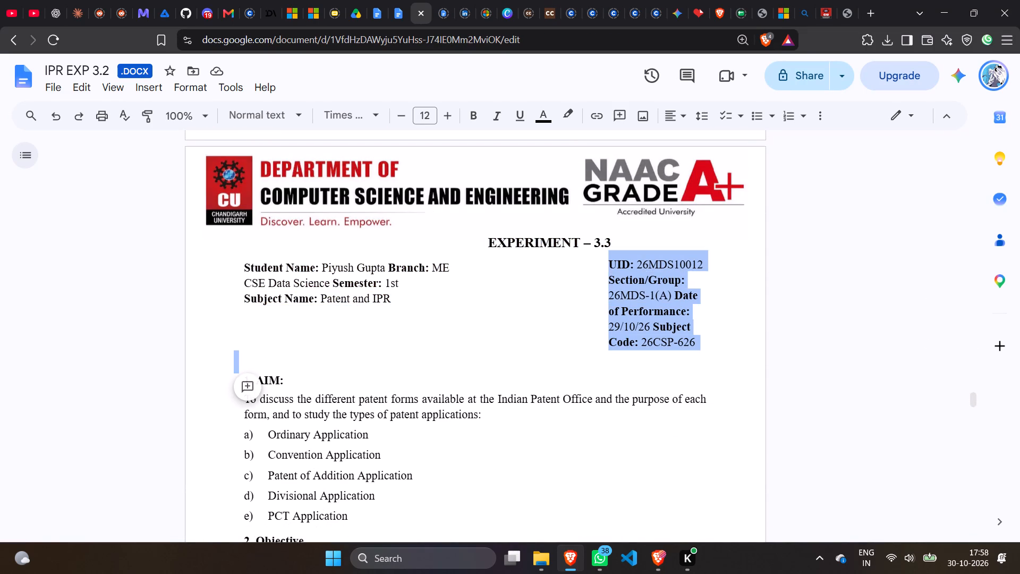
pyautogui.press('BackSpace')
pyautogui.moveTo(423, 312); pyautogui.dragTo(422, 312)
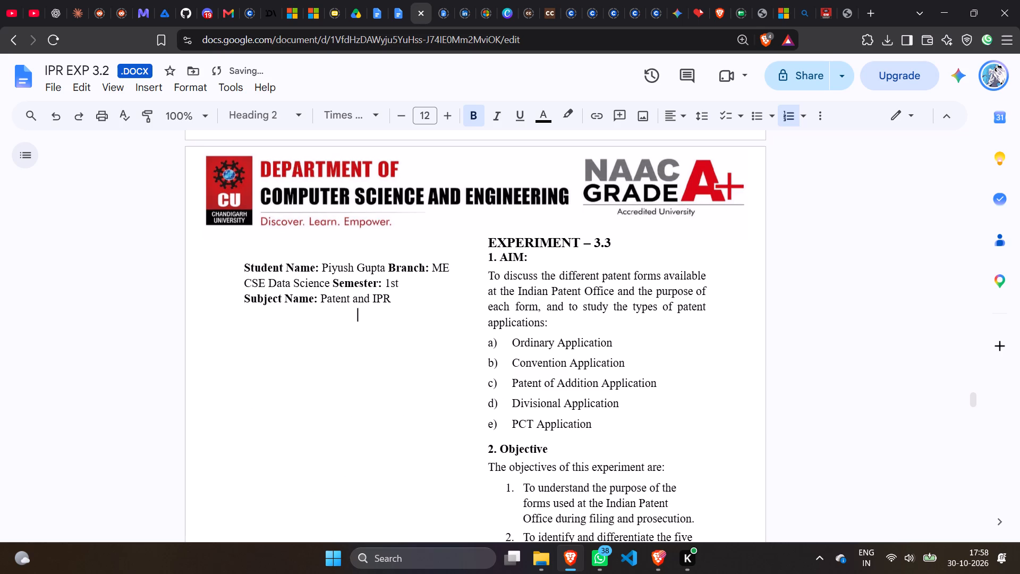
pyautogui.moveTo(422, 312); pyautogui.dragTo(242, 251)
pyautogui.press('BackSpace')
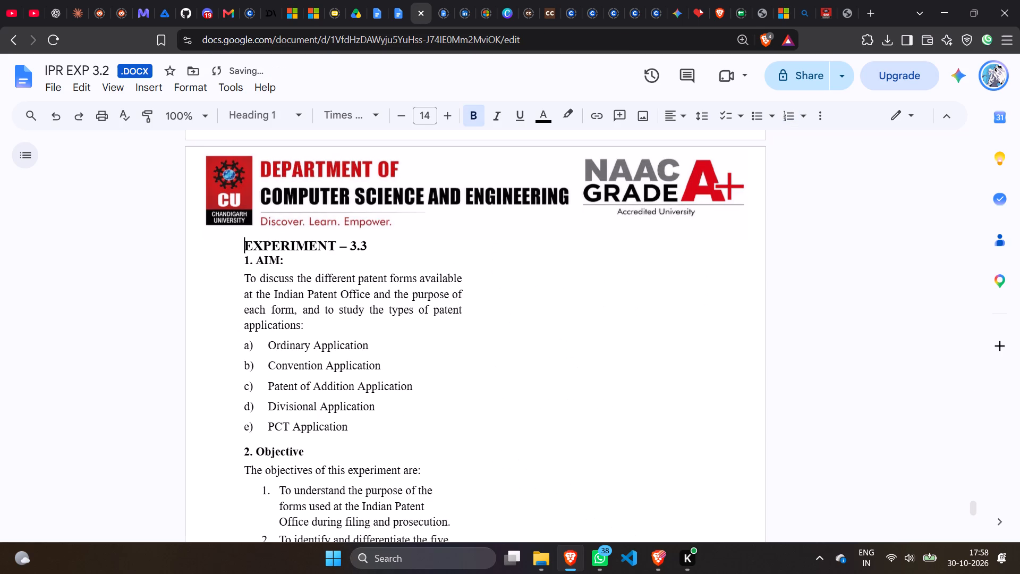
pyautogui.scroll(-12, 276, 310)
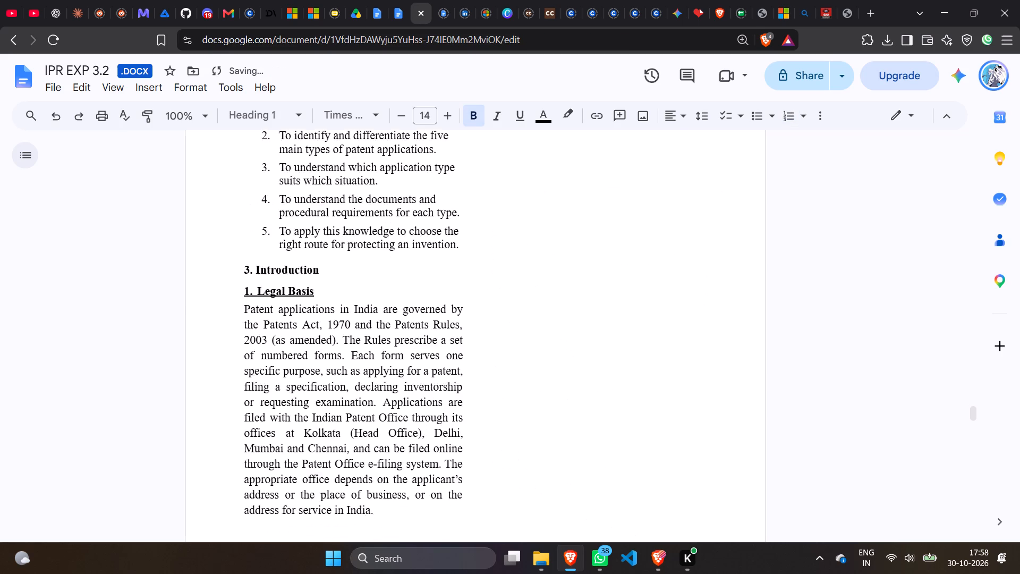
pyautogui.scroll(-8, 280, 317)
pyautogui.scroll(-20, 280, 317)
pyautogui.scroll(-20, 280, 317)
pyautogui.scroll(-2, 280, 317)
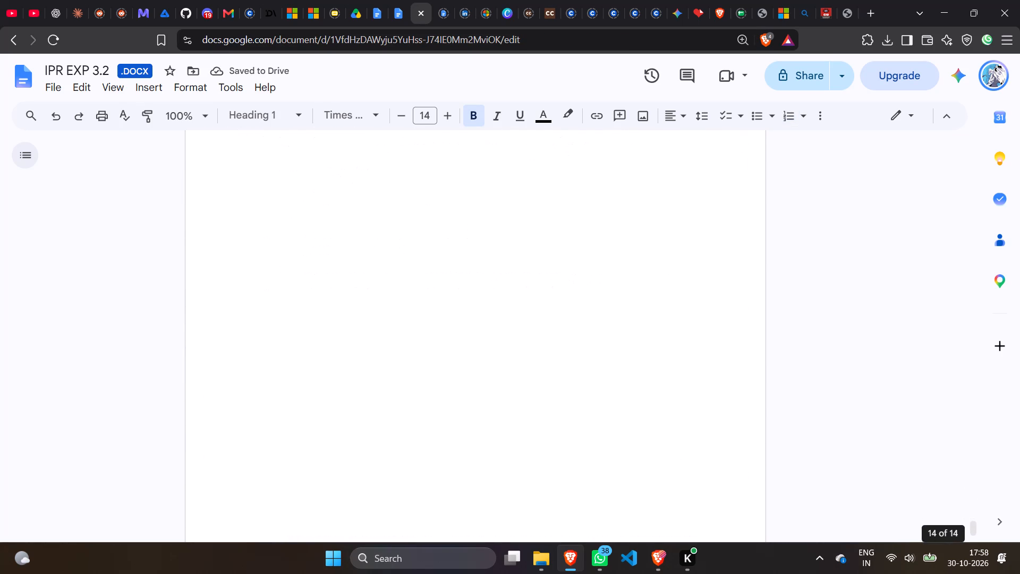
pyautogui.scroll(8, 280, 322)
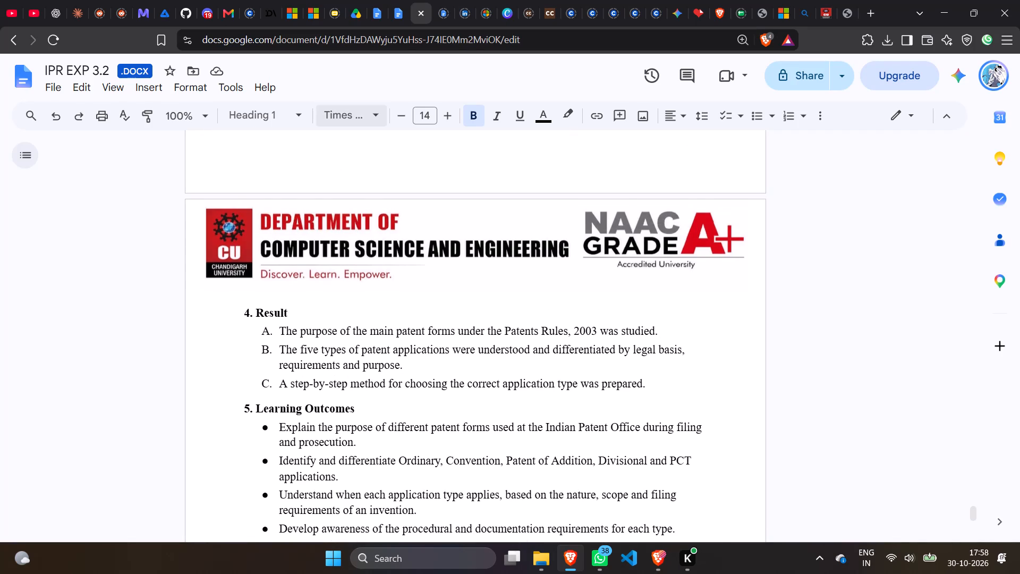
# Copy the block of student and course details below the EXPERIMENT – 2.2 heading in the 2.2 IPR document, and return to IPR EXP 3.2.
pyautogui.click(399, 11)
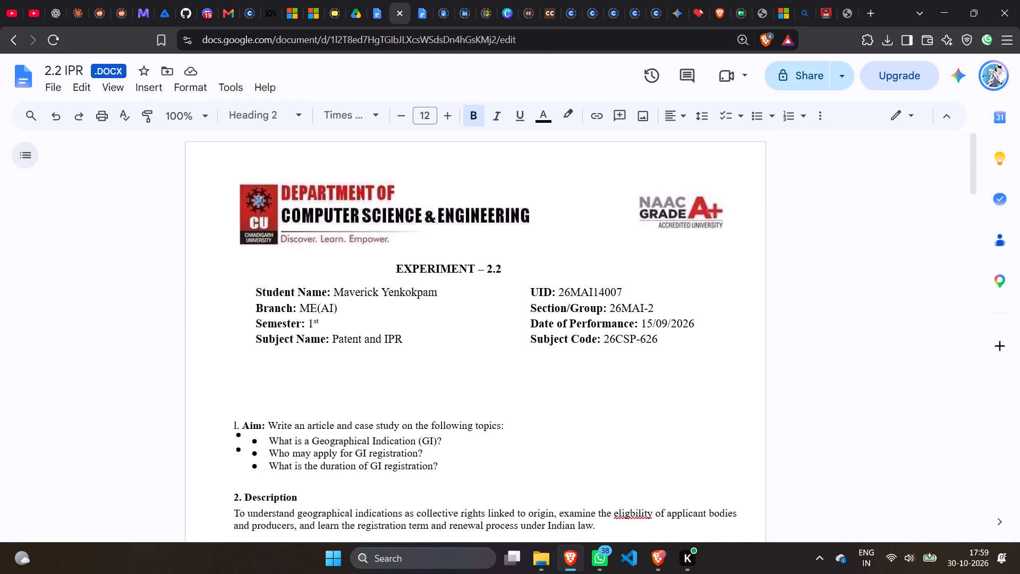
pyautogui.moveTo(667, 345); pyautogui.dragTo(257, 294)
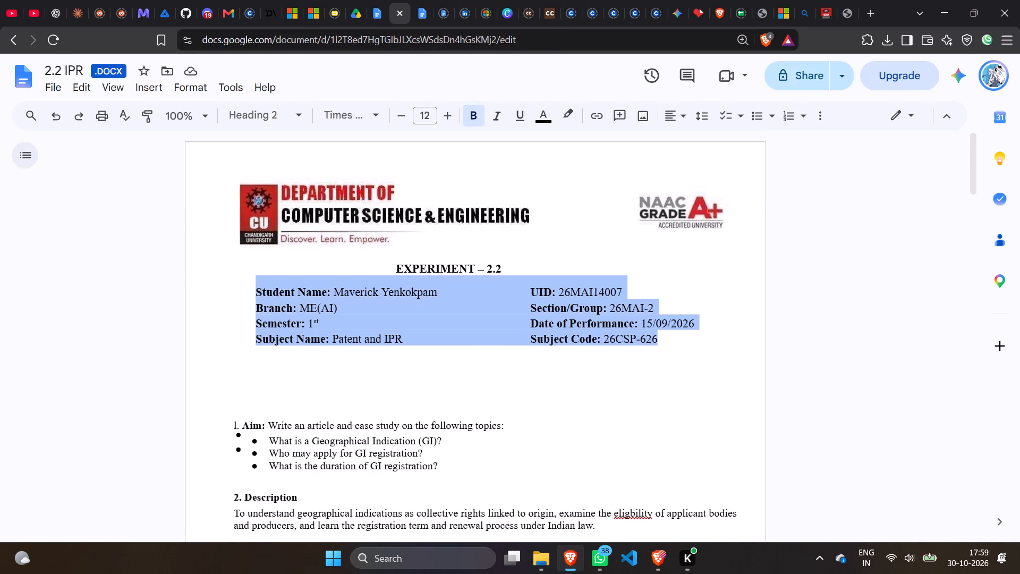
pyautogui.moveTo(257, 294); pyautogui.dragTo(252, 294)
pyautogui.hotkey('ctrl', 'c')
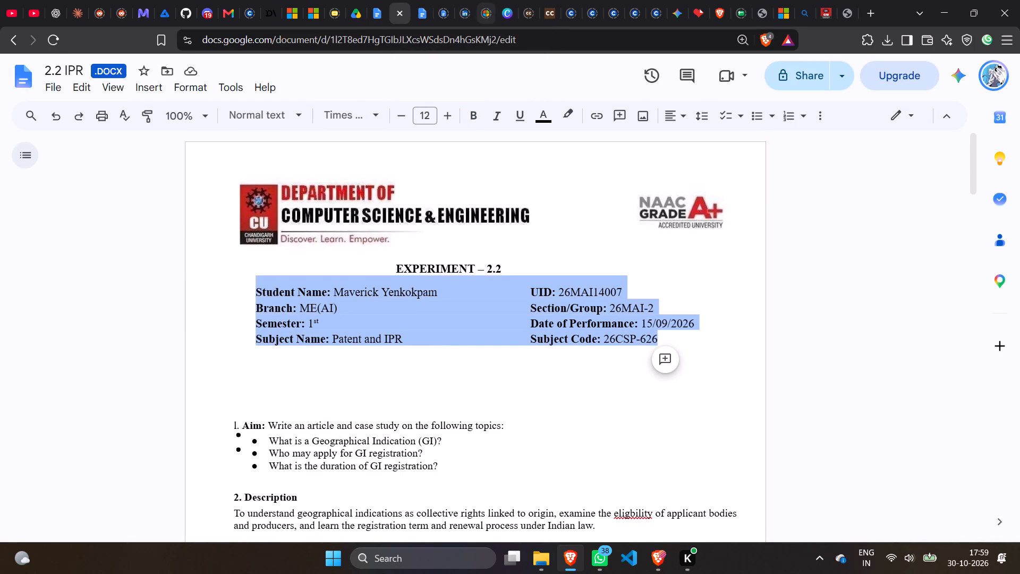
pyautogui.click(423, 19)
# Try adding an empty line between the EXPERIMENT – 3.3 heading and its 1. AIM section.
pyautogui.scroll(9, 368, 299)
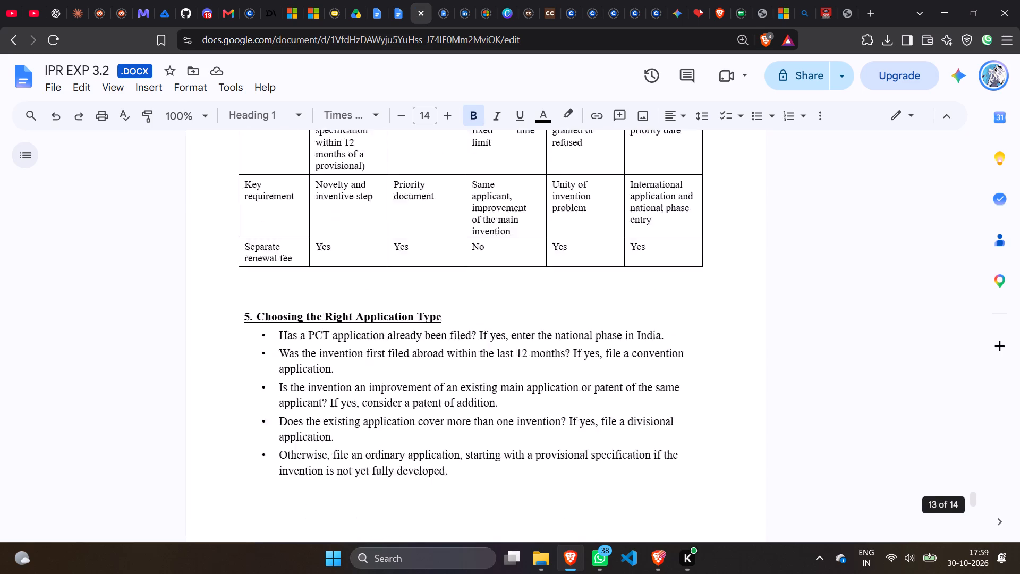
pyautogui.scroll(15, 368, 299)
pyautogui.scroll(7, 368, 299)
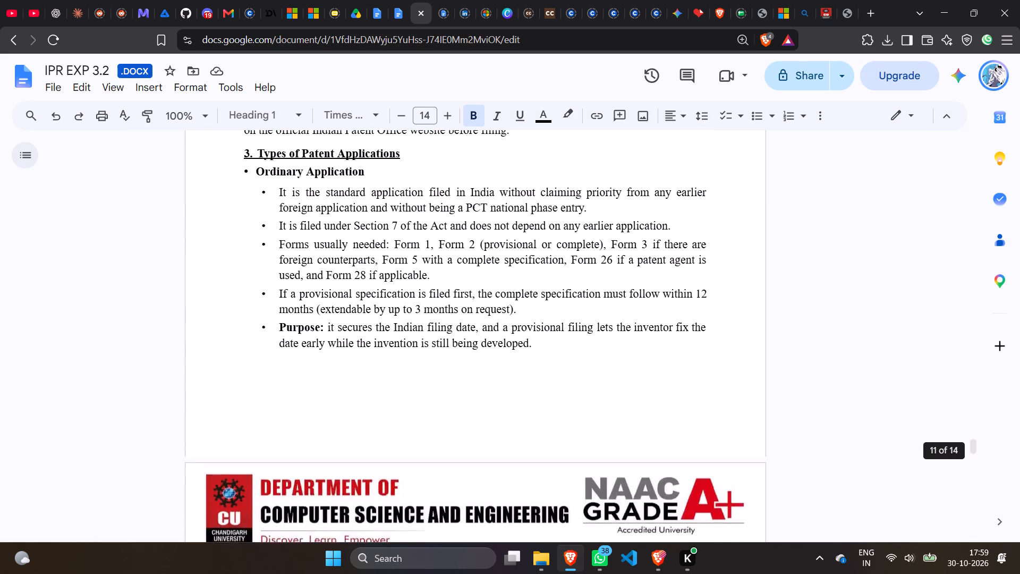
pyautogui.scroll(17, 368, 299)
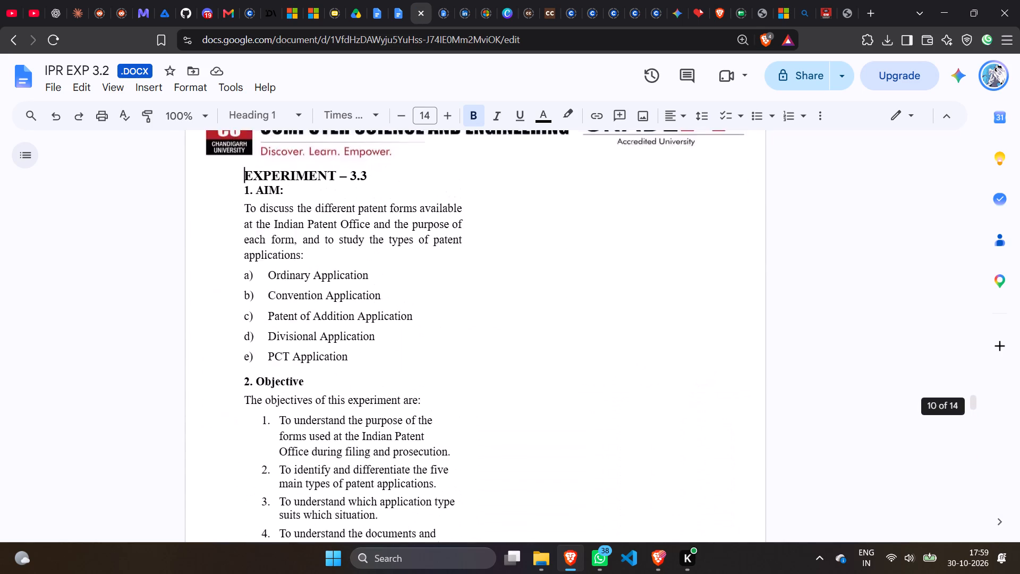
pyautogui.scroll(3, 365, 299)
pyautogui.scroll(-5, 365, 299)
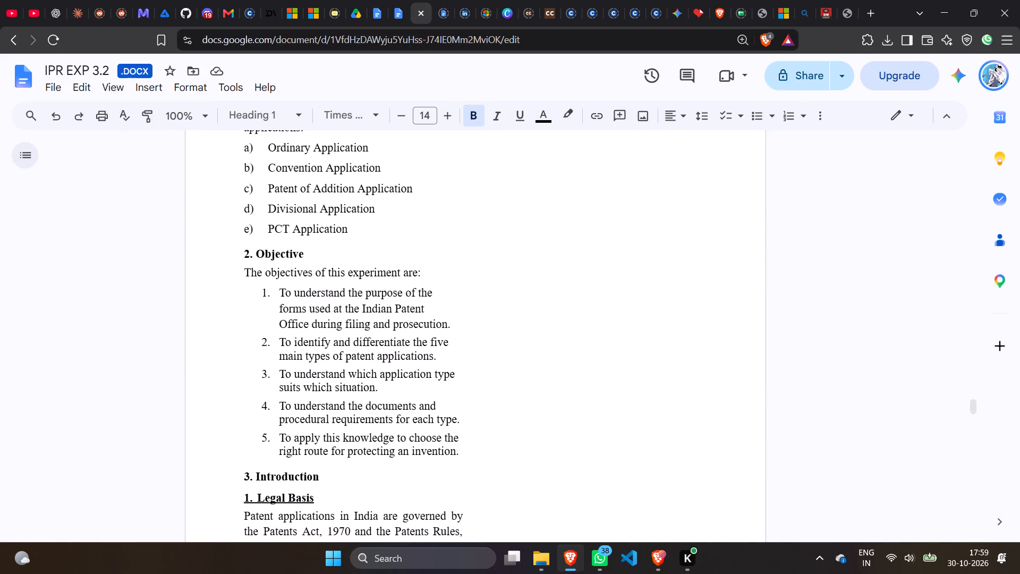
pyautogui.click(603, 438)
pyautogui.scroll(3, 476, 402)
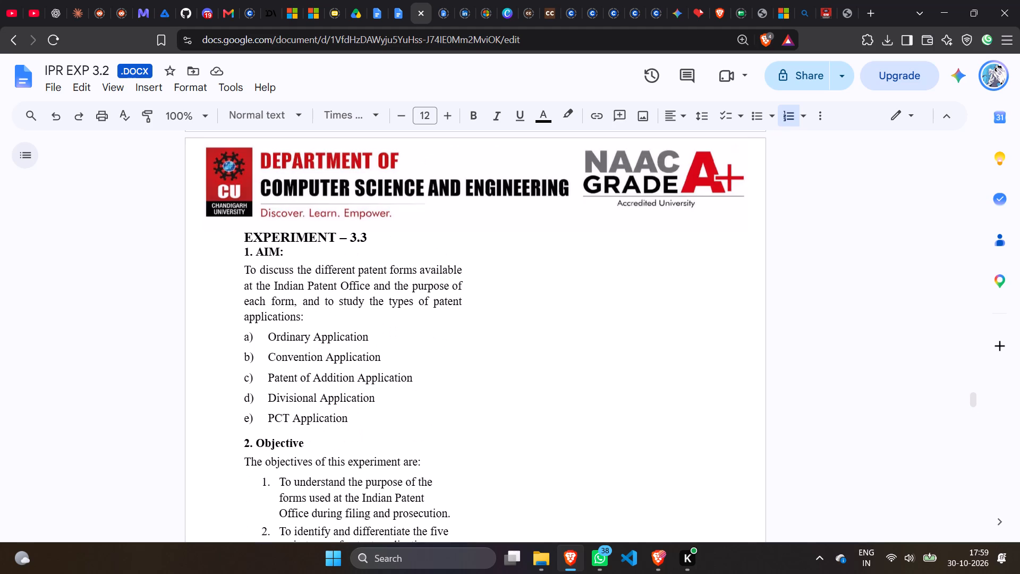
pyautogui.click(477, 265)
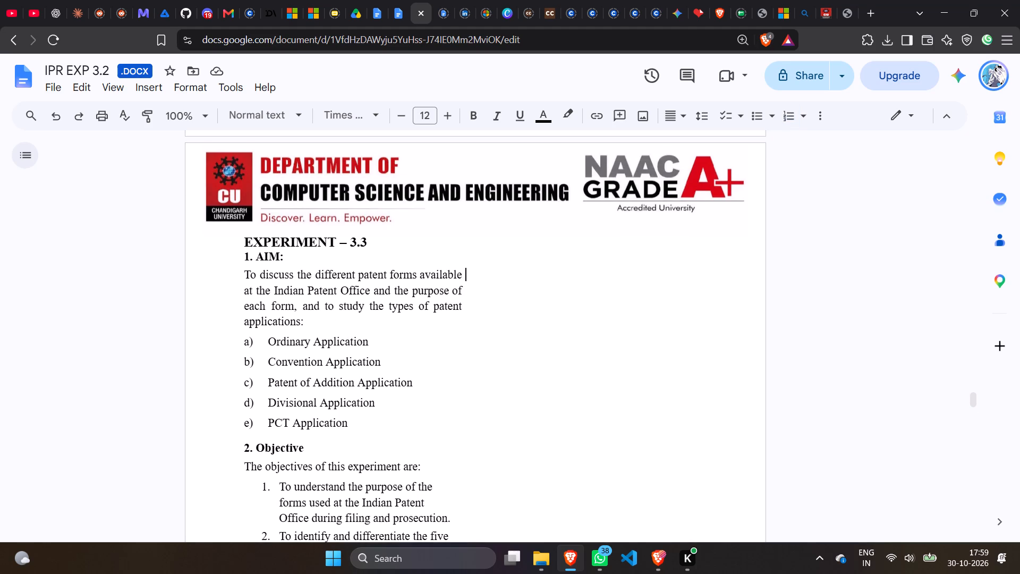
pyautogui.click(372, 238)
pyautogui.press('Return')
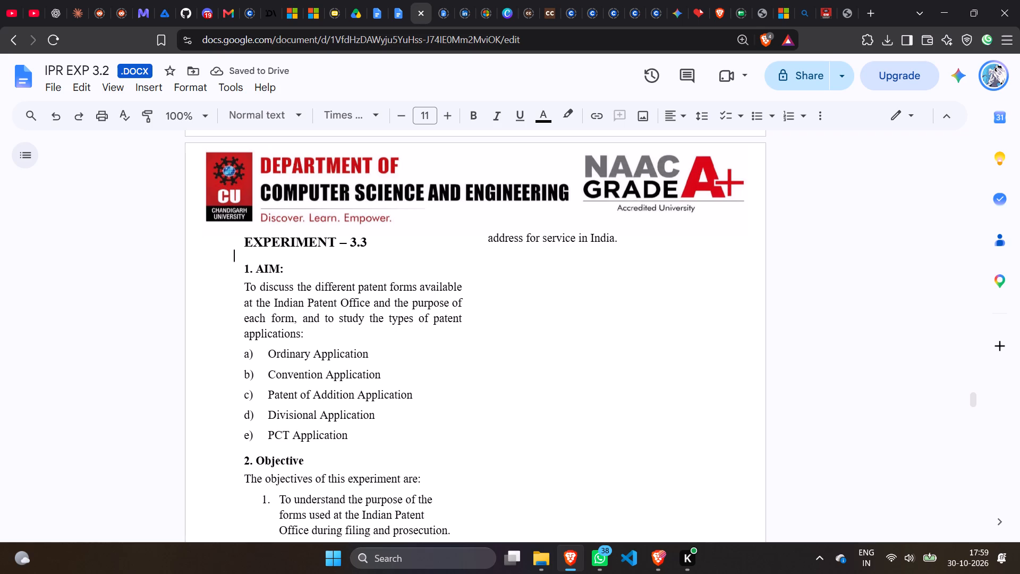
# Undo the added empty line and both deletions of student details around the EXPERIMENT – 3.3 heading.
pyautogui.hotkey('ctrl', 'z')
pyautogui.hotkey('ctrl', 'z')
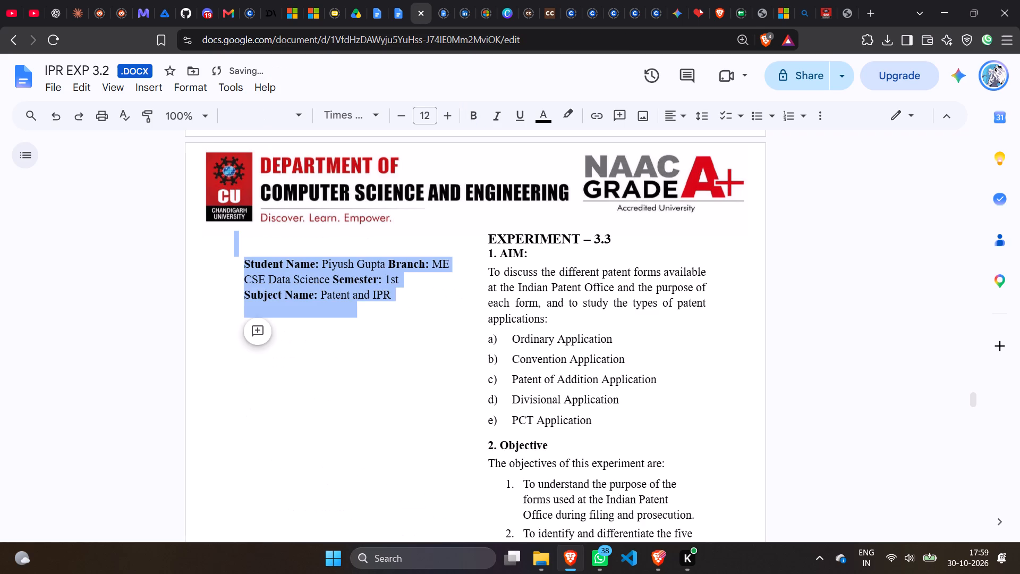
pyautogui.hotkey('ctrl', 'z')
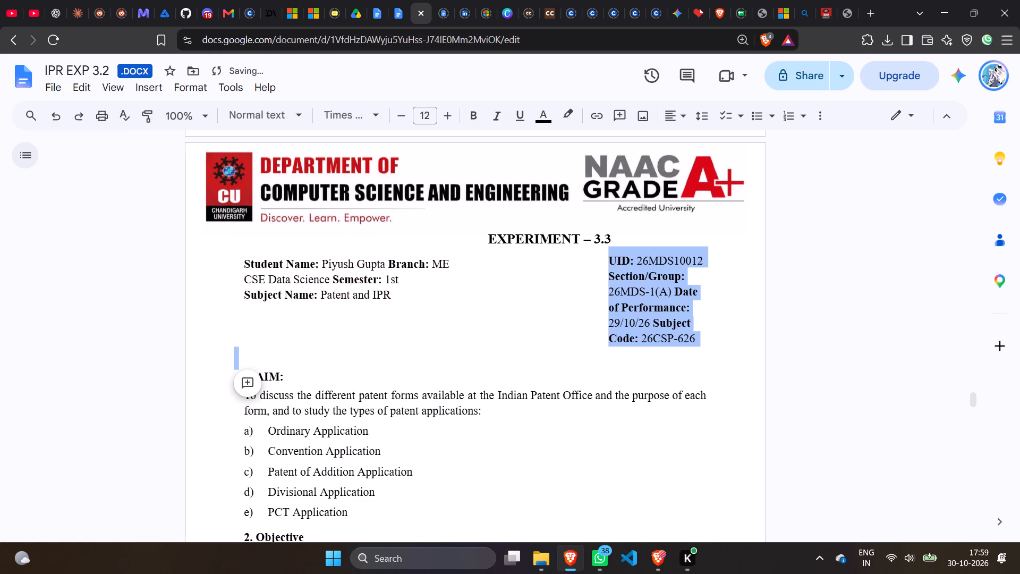
# Delete the EXPERIMENT – 3.3 heading together with all student and course details above its 1. AIM section.
pyautogui.click(703, 345)
pyautogui.moveTo(706, 346); pyautogui.dragTo(498, 297)
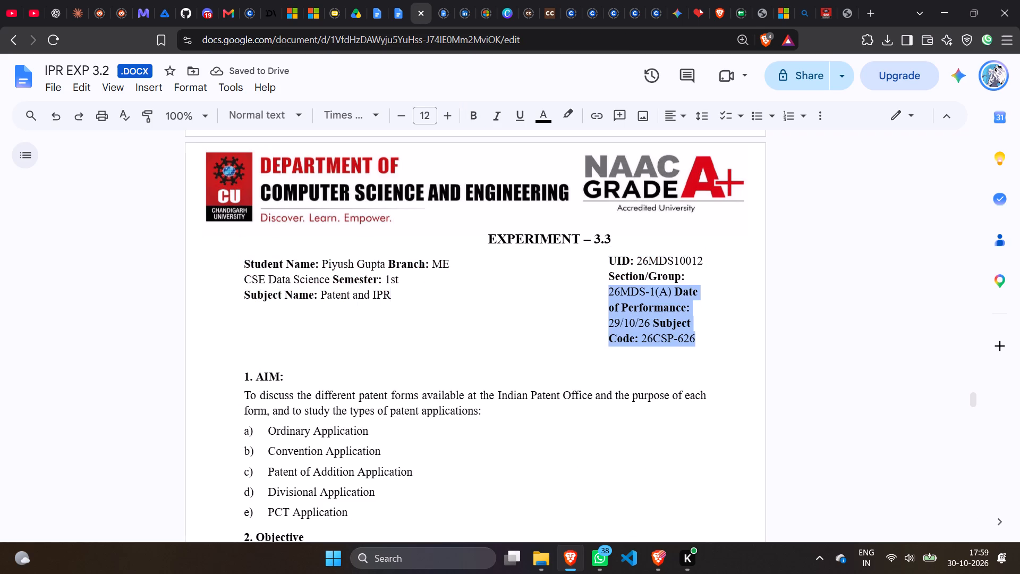
pyautogui.moveTo(498, 297); pyautogui.dragTo(201, 251)
pyautogui.press('BackSpace')
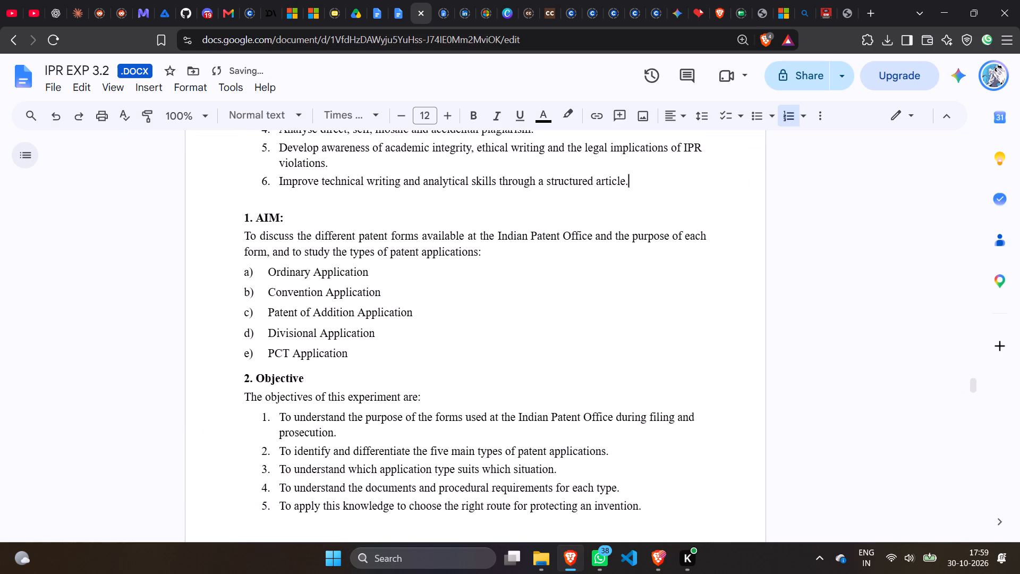
# Insert a page break after the sixth learning outcome, and remove the empty list number above the patent forms experiment's 1. AIM.
pyautogui.hotkey('ctrl', 'Return')
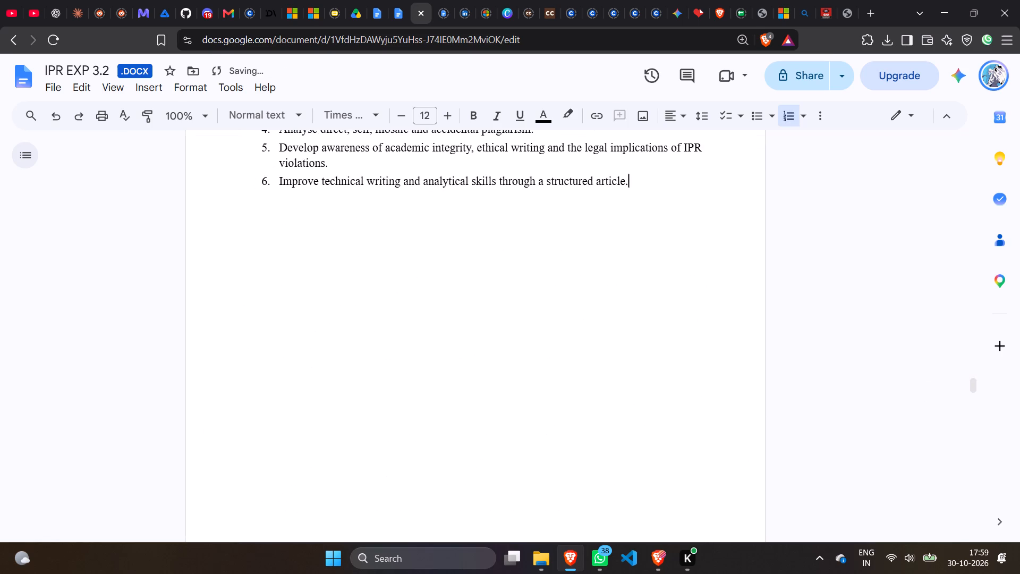
pyautogui.scroll(-7, 218, 393)
pyautogui.scroll(-1, 241, 232)
pyautogui.scroll(1, 241, 232)
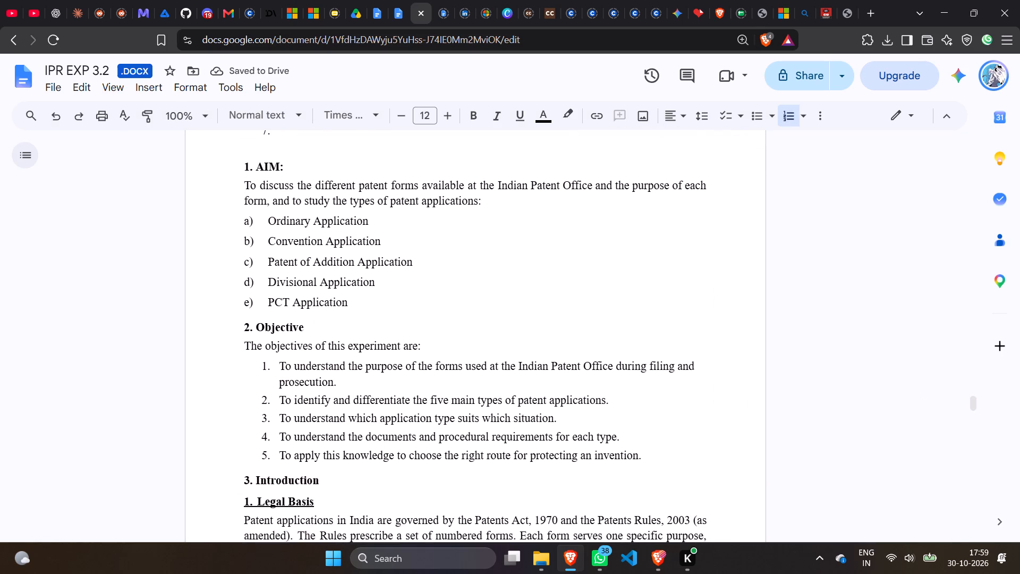
pyautogui.press('BackSpace')
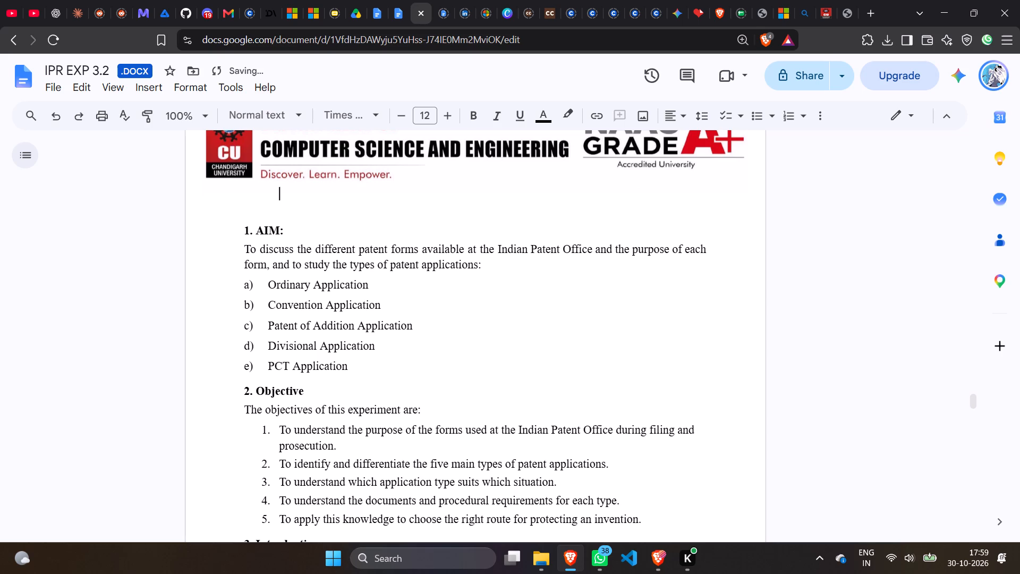
# Paste the copied student and course details above the 1. AIM section of the patent forms experiment.
pyautogui.hotkey('ctrl', 'v')
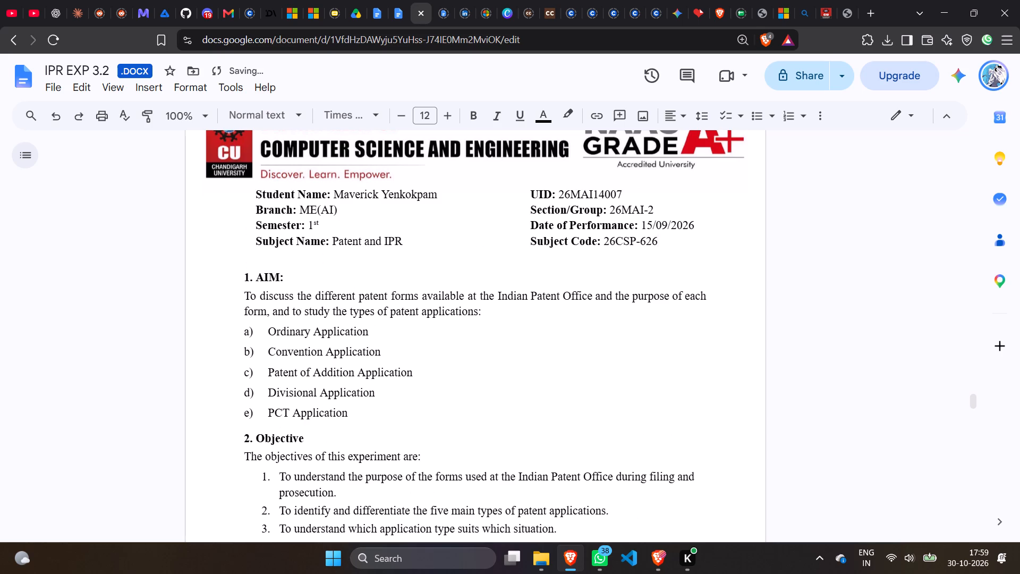
# Add the bold heading Experiment-3.3 on a new line above the student details of the patent forms experiment.
pyautogui.click(251, 199)
pyautogui.press('Return')
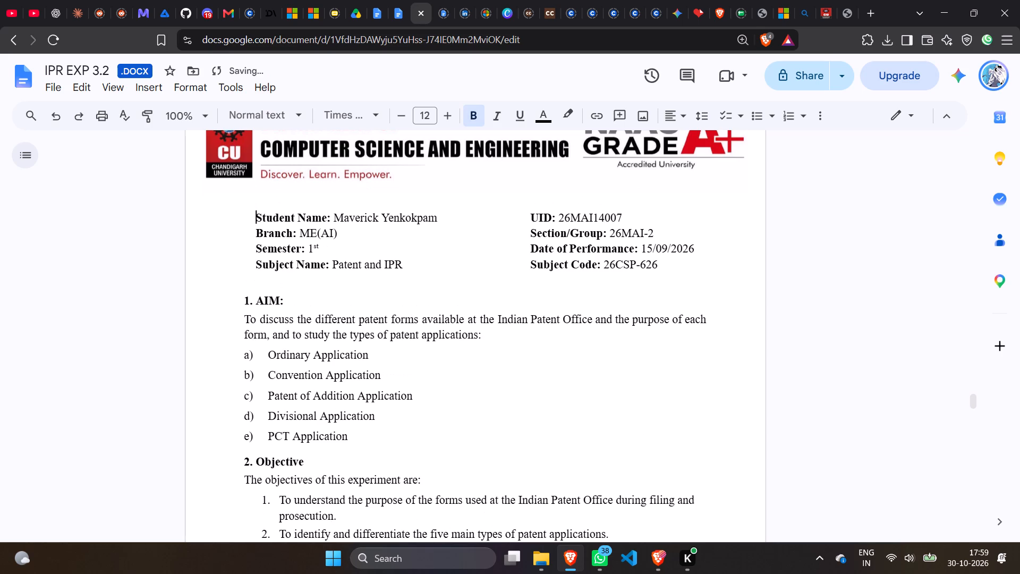
pyautogui.press('Up')
pyautogui.press('Tab')
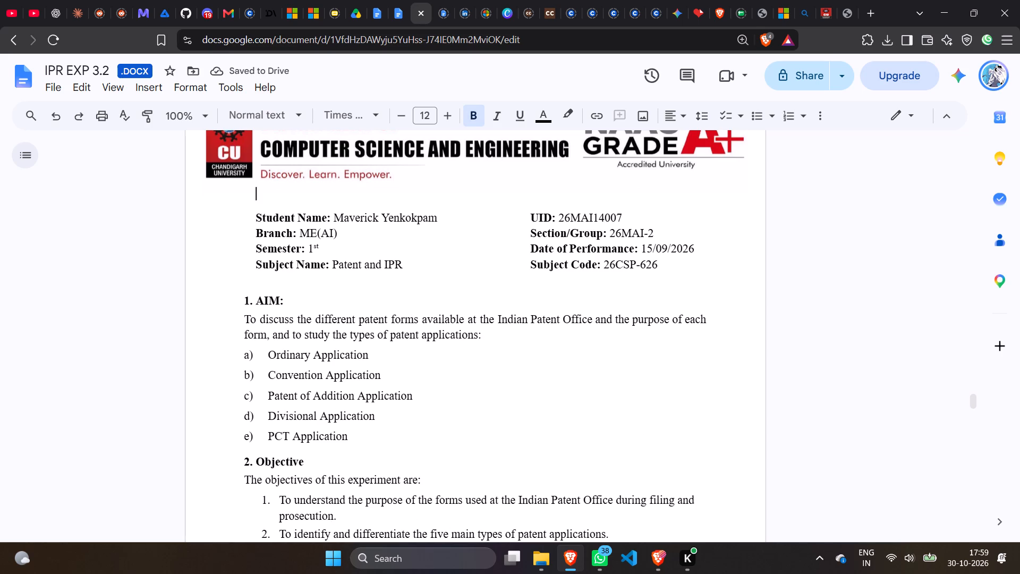
pyautogui.press('BackSpace')
pyautogui.write('EX')
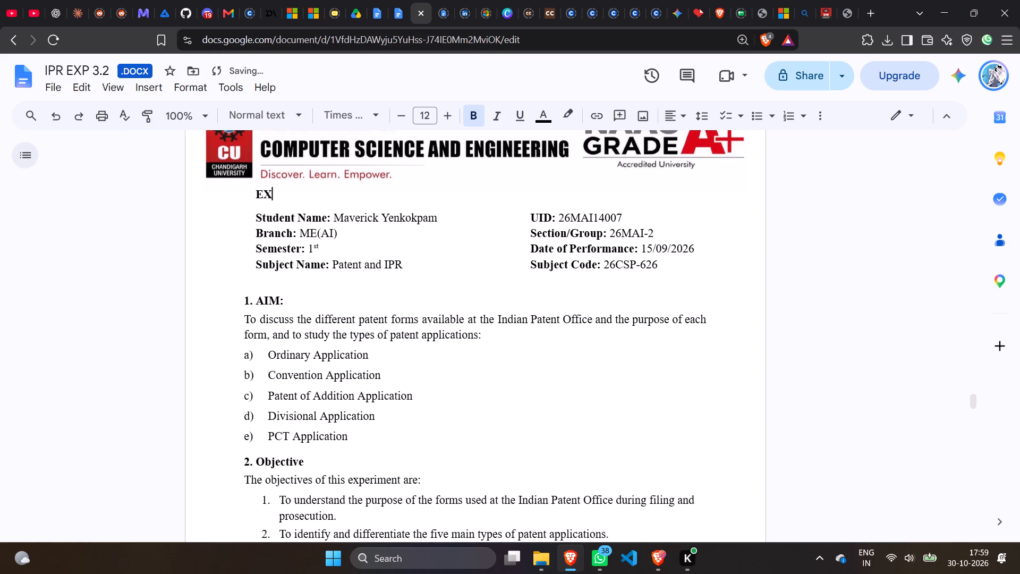
pyautogui.hotkey('shift', 'p')
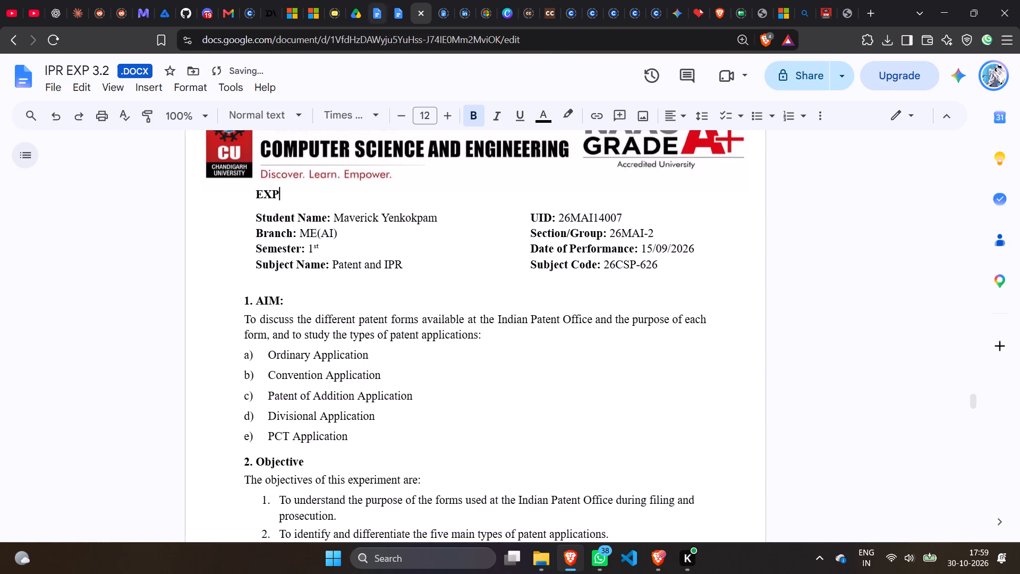
pyautogui.click(392, 7)
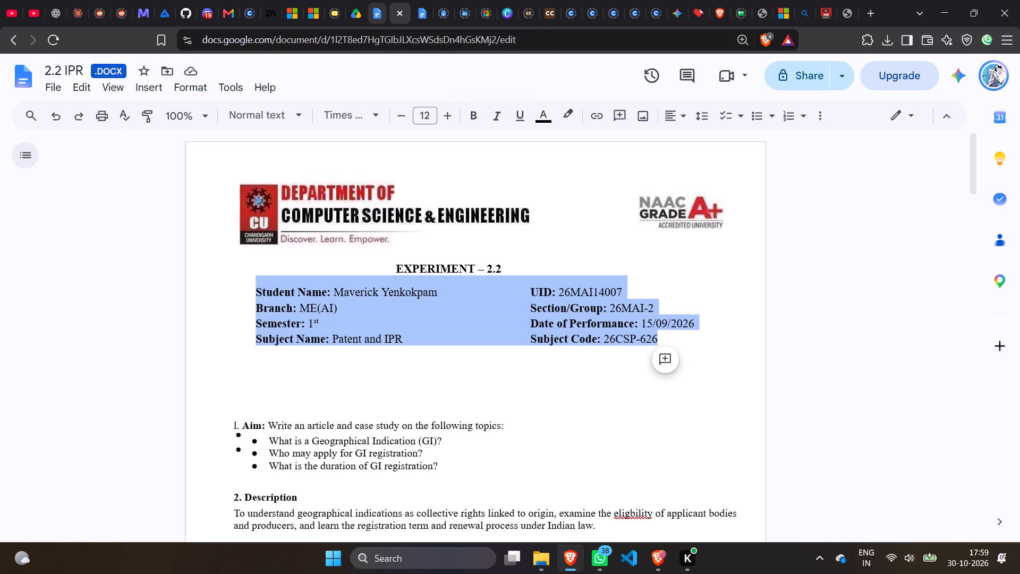
pyautogui.click(424, 11)
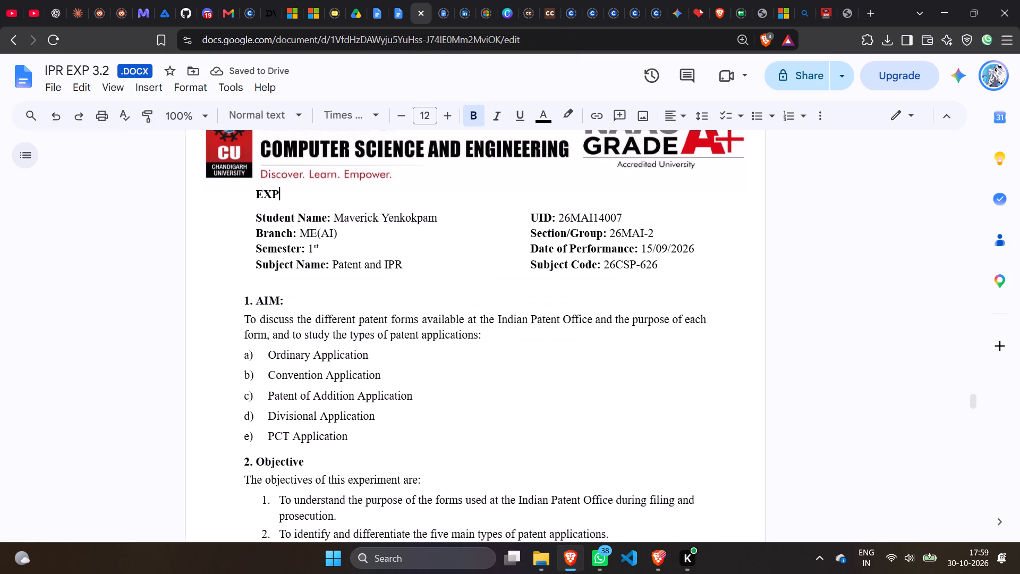
pyautogui.press('BackSpace')
pyautogui.press('BackSpace')
pyautogui.write('xper')
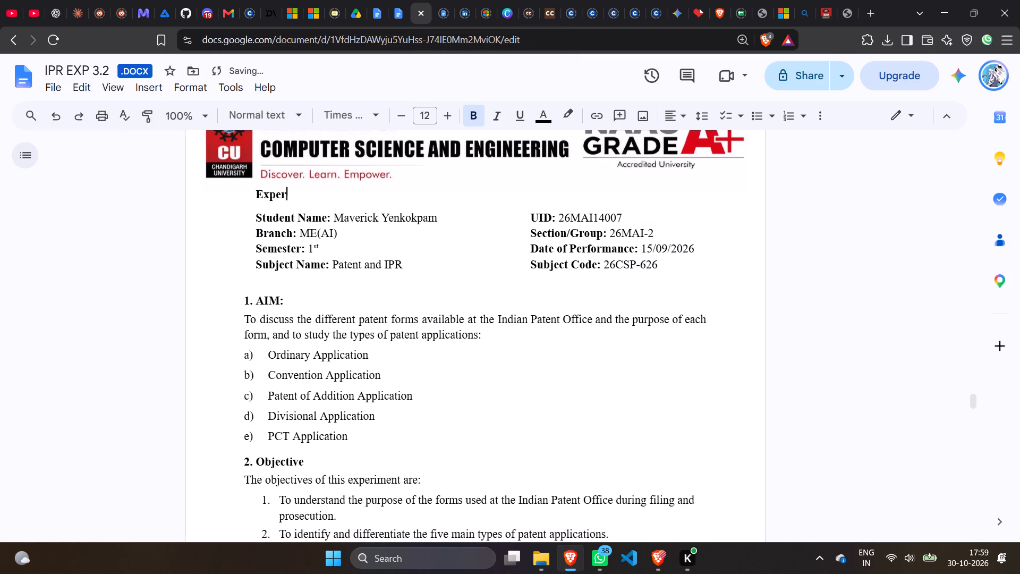
pyautogui.write('iment')
pyautogui.press('-')
pyautogui.write('3.3')
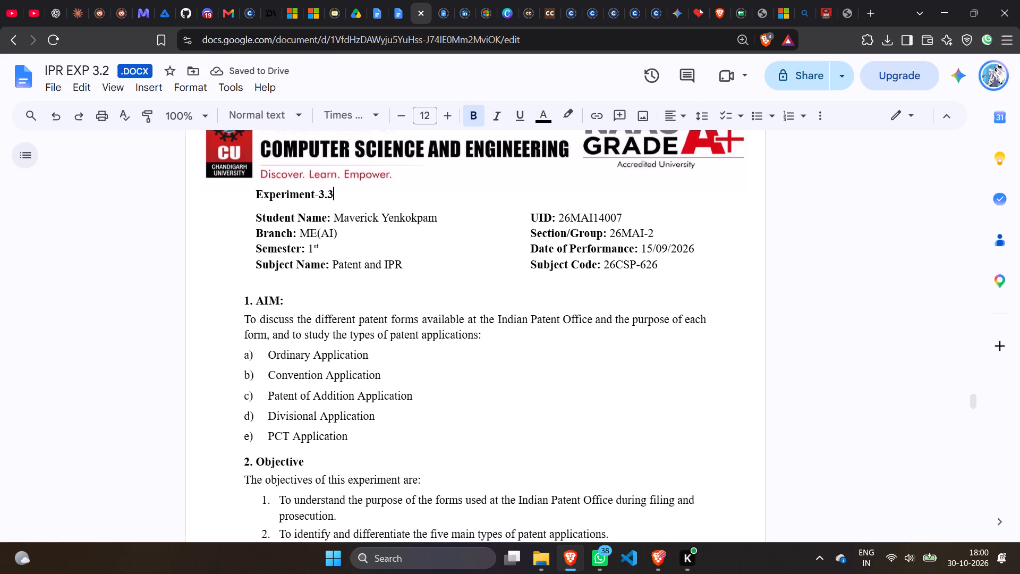
pyautogui.click(371, 329)
pyautogui.click(316, 220)
# Paste the copied student and course details below the EXPERIMENT – 3.1 heading and add a line break before 1. AIM.
pyautogui.scroll(16, 316, 220)
pyautogui.scroll(6, 316, 220)
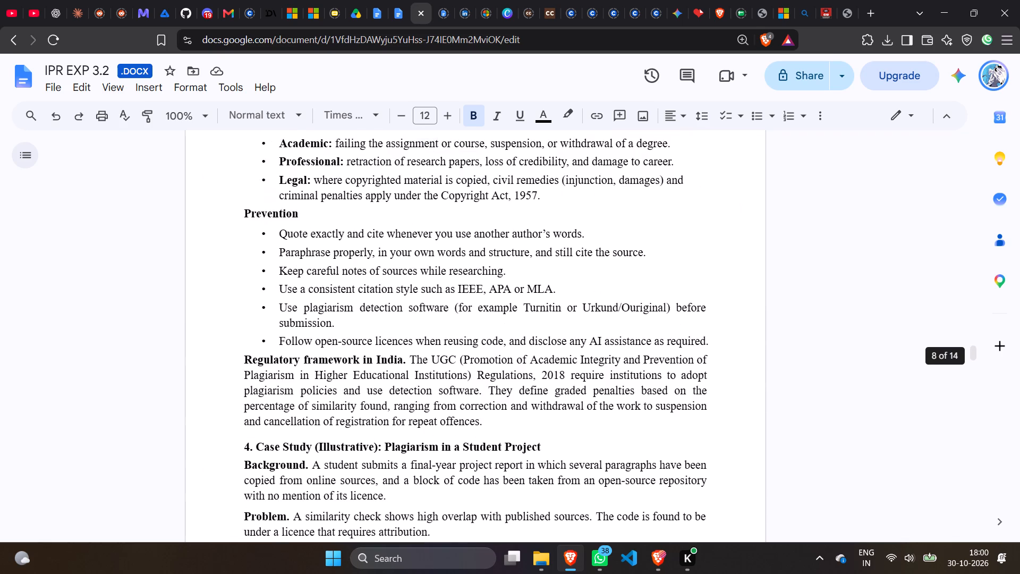
pyautogui.scroll(14, 316, 220)
pyautogui.scroll(9, 316, 220)
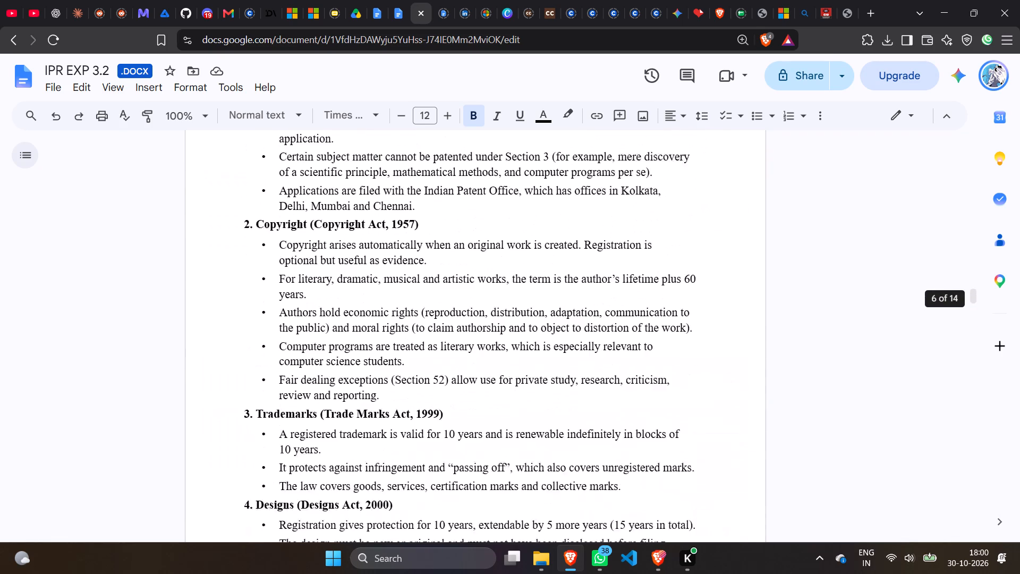
pyautogui.scroll(20, 316, 220)
pyautogui.scroll(-3, 316, 220)
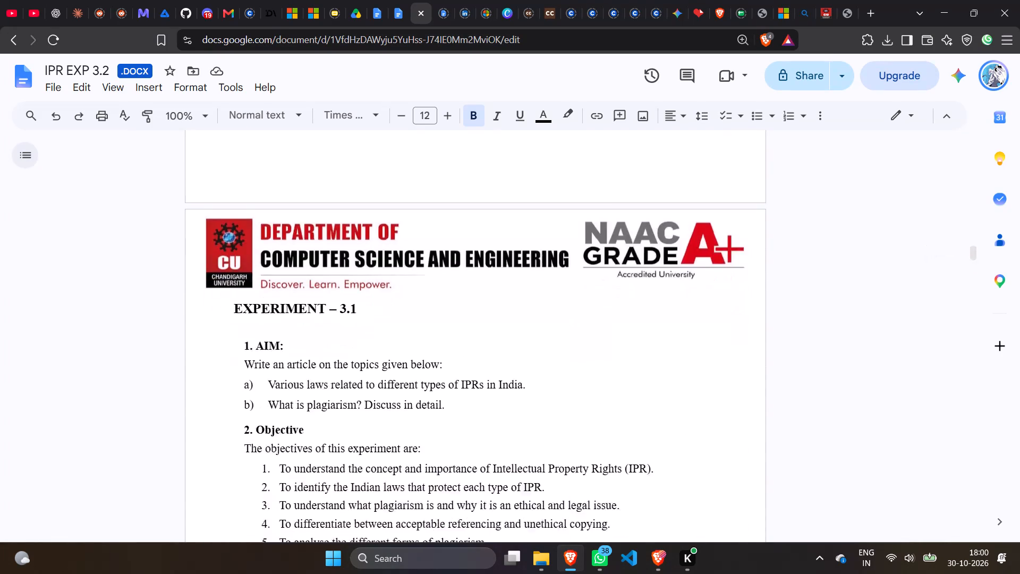
pyautogui.click(241, 200)
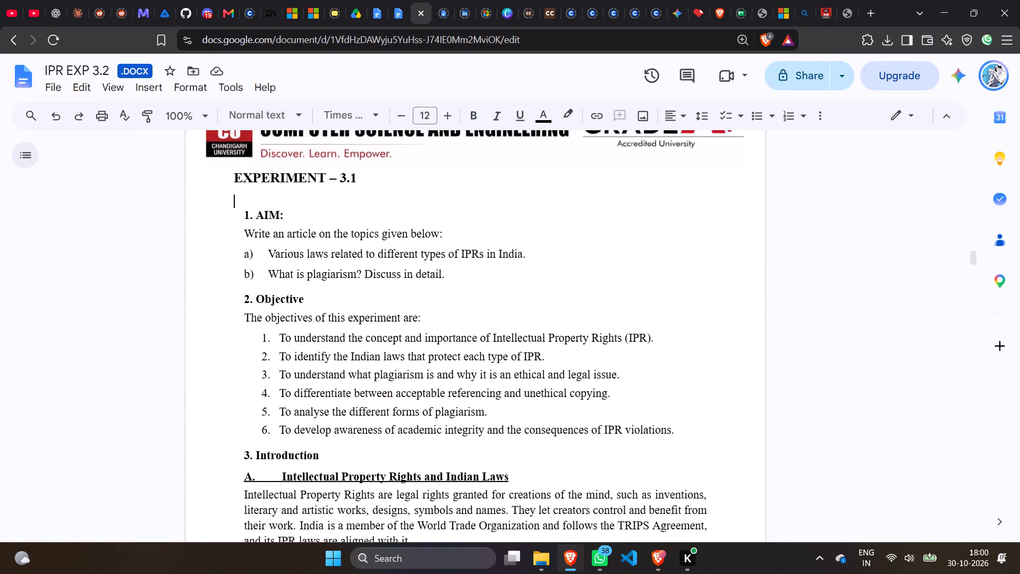
pyautogui.hotkey('ctrl', 'v')
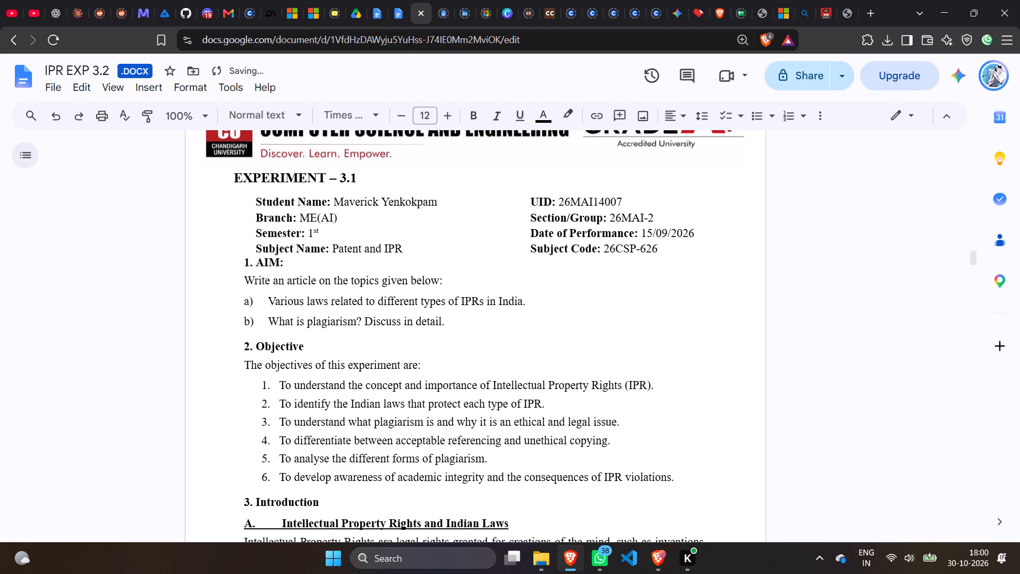
pyautogui.press('Return')
# Remove the empty space above the EXPERIMENT – 2.3 heading on the first page and clear the heading's indent.
pyautogui.scroll(17, 386, 252)
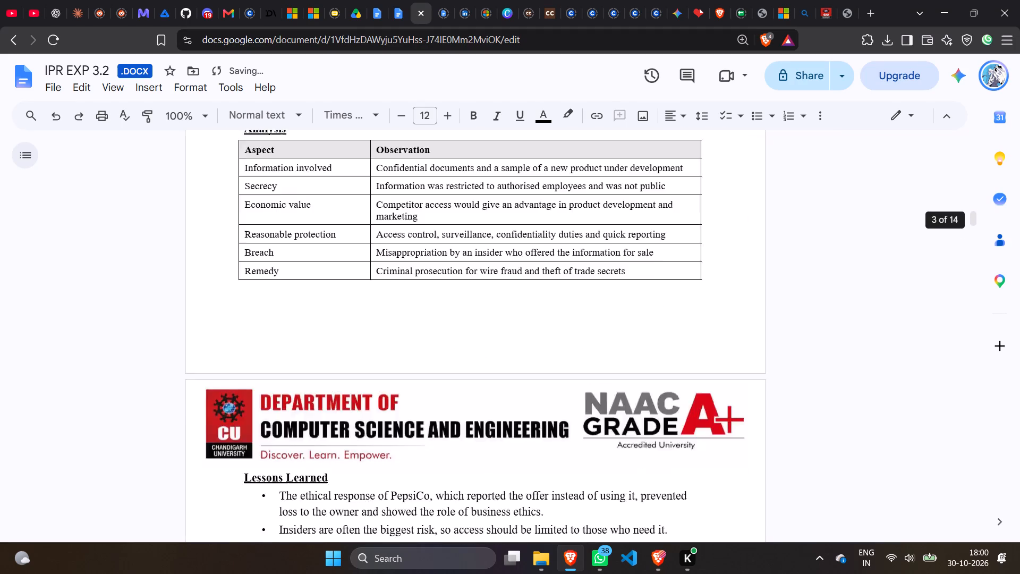
pyautogui.scroll(20, 386, 252)
pyautogui.scroll(20, 386, 252)
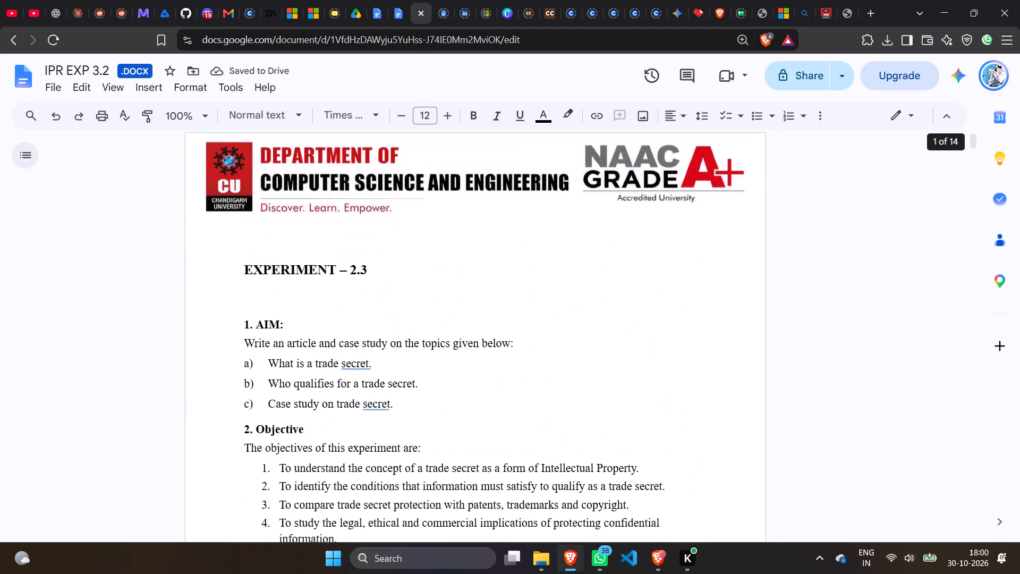
pyautogui.scroll(2, 386, 252)
pyautogui.click(254, 242)
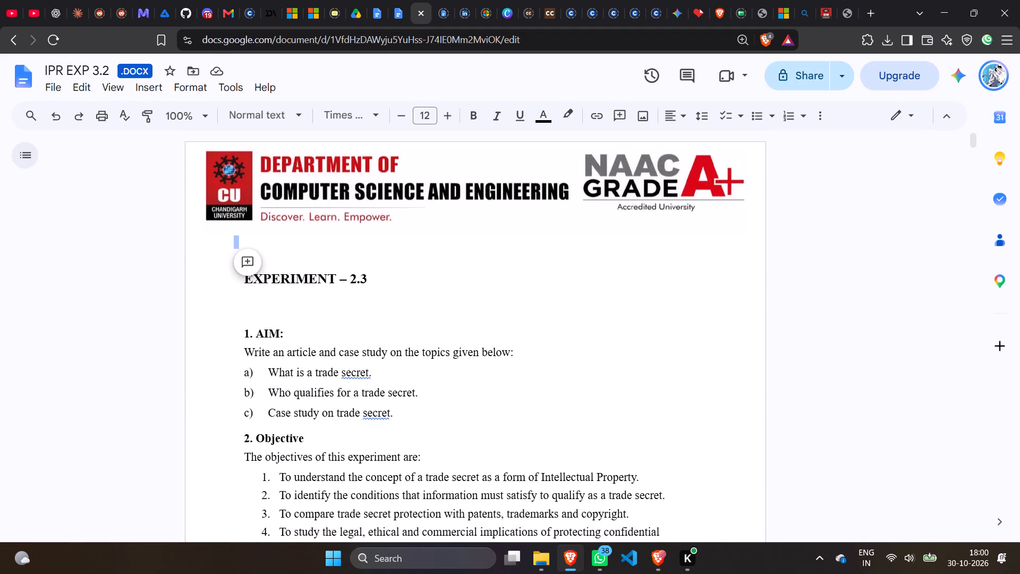
pyautogui.press('BackSpace')
pyautogui.press('BackSpace')
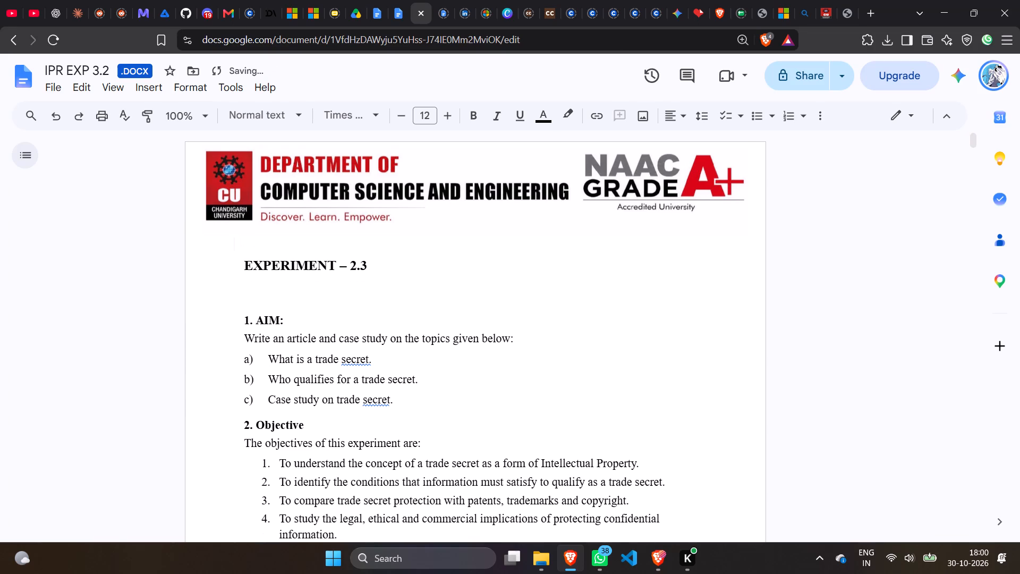
pyautogui.press('Down')
pyautogui.press('BackSpace')
pyautogui.press('BackSpace')
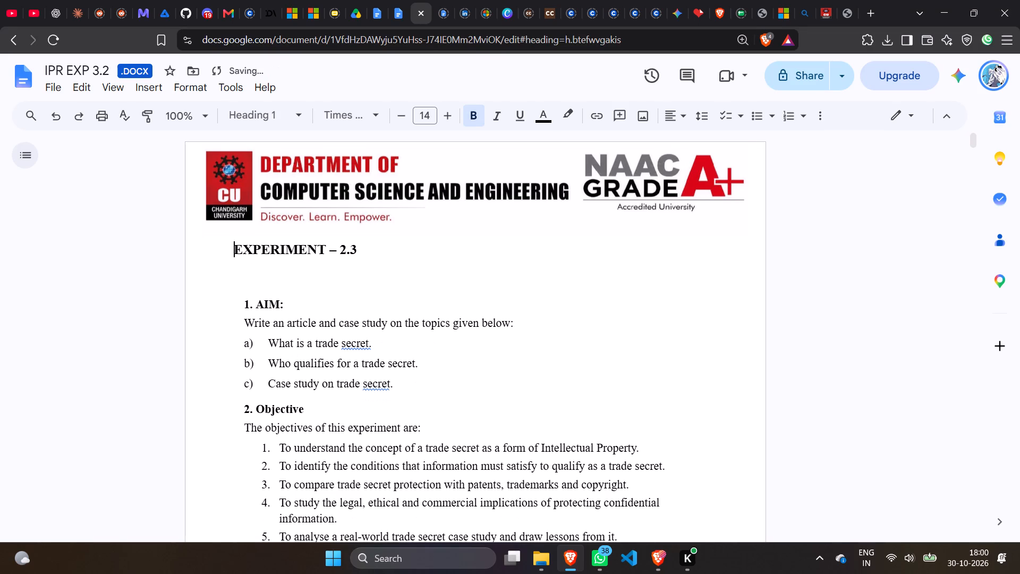
# Clear the indent of the empty line below the EXPERIMENT – 2.3 heading and paste the copied student and course details there.
pyautogui.press('Down')
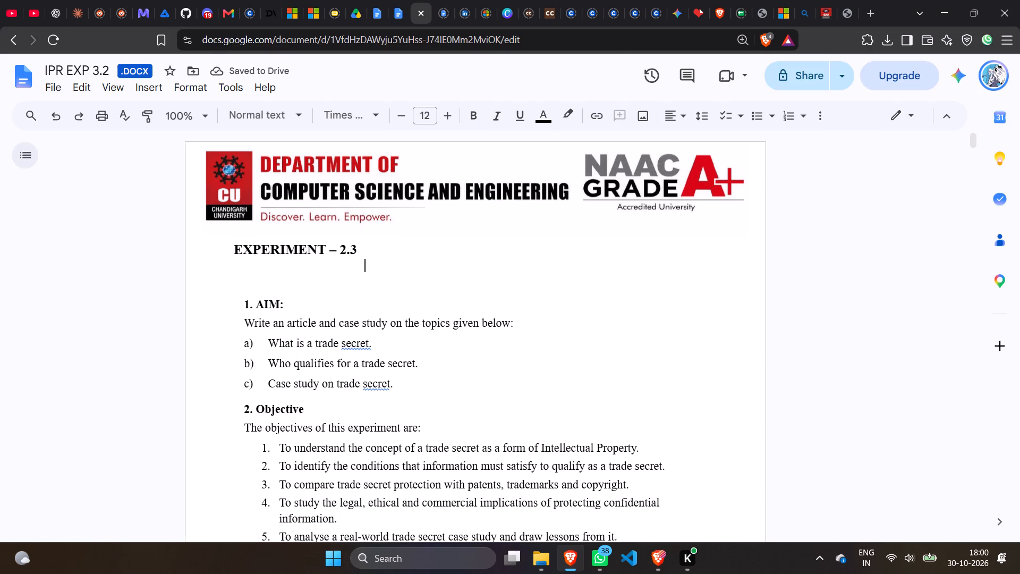
pyautogui.press('BackSpace')
pyautogui.hotkey('ctrl', 'v')
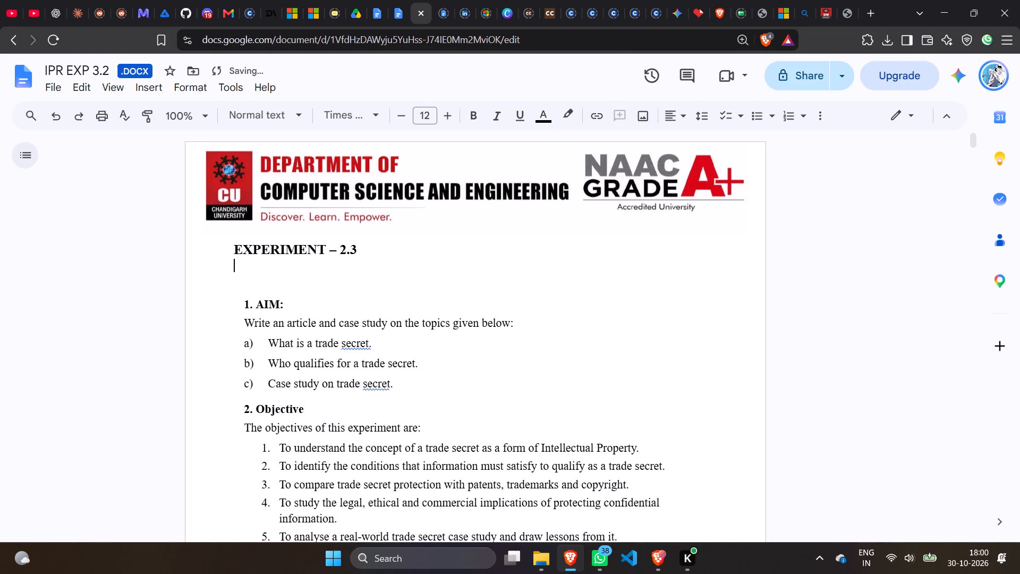
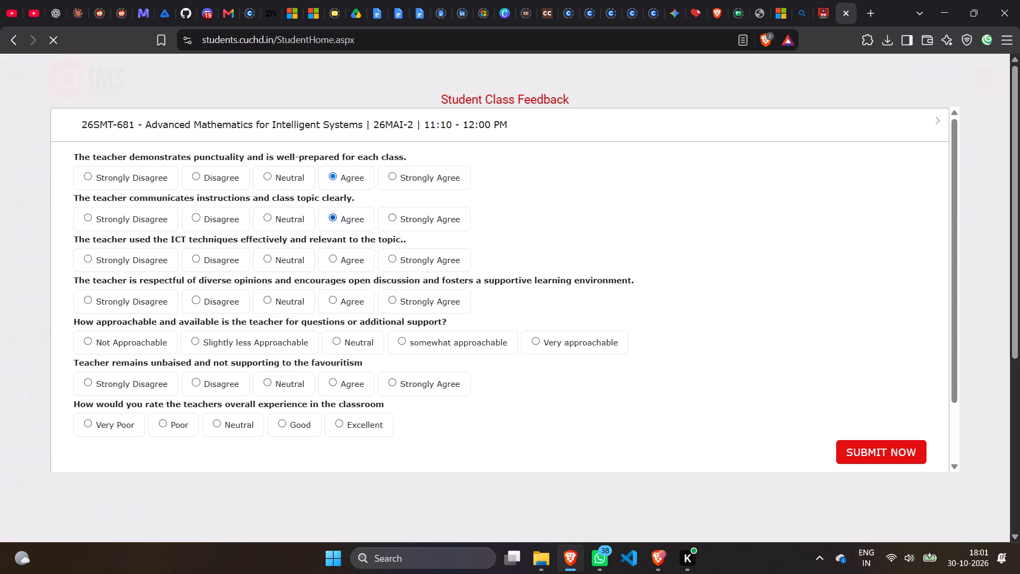
# Finish the Advanced Mathematics for Intelligent Systems feedback with Agree for the remaining statements, Neutral for approachability and Good overall, and submit it.
pyautogui.click(354, 258)
pyautogui.click(354, 298)
pyautogui.click(361, 344)
pyautogui.click(352, 384)
pyautogui.click(302, 424)
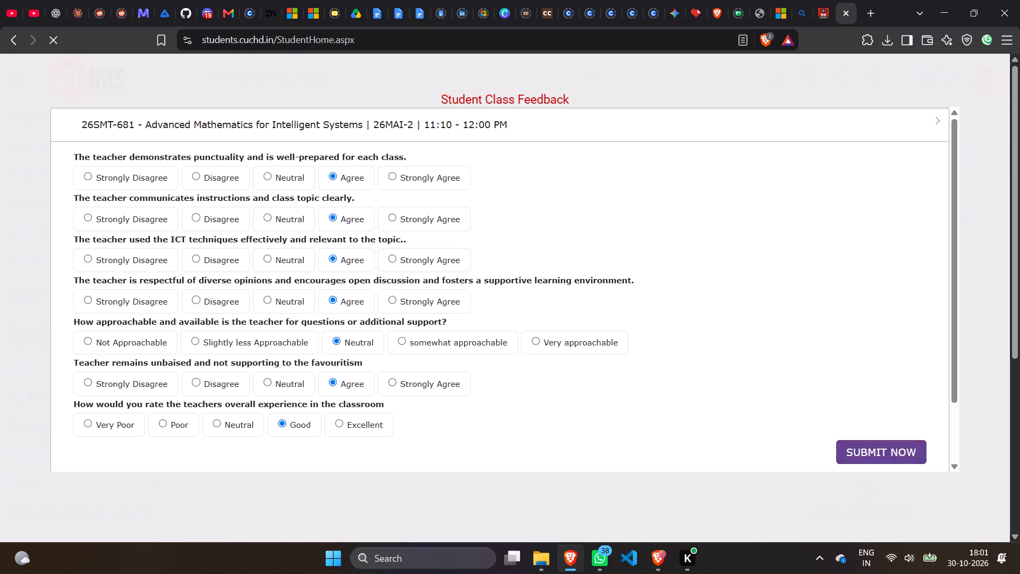
pyautogui.click(898, 456)
# Fill in the Artificial Intelligence of things feedback with Agree for all statements, Neutral for approachability and Good overall, and submit it.
pyautogui.scroll(-4, 539, 395)
pyautogui.click(345, 410)
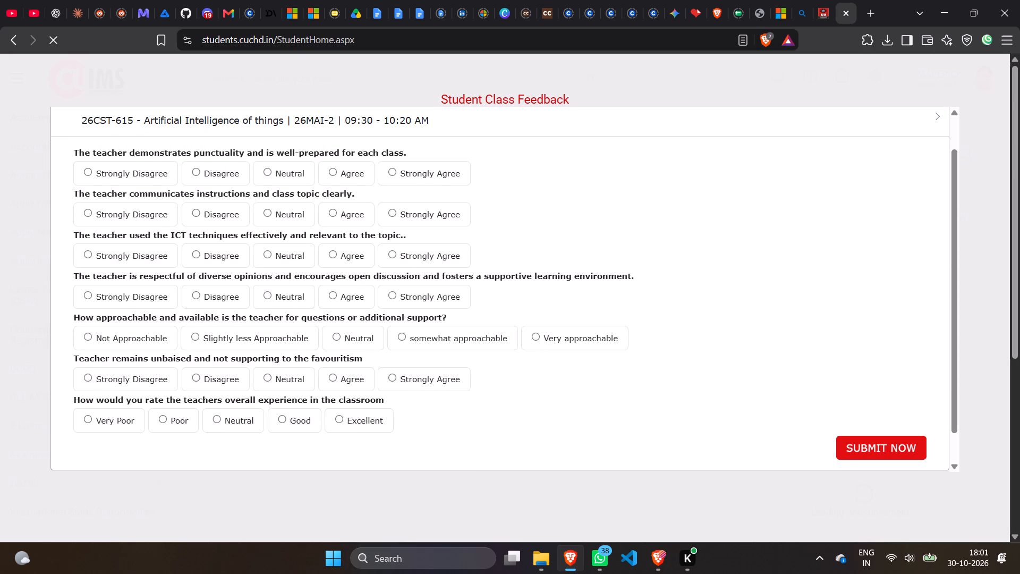
pyautogui.click(356, 177)
pyautogui.click(341, 214)
pyautogui.click(343, 257)
pyautogui.click(345, 297)
pyautogui.click(348, 336)
pyautogui.click(345, 375)
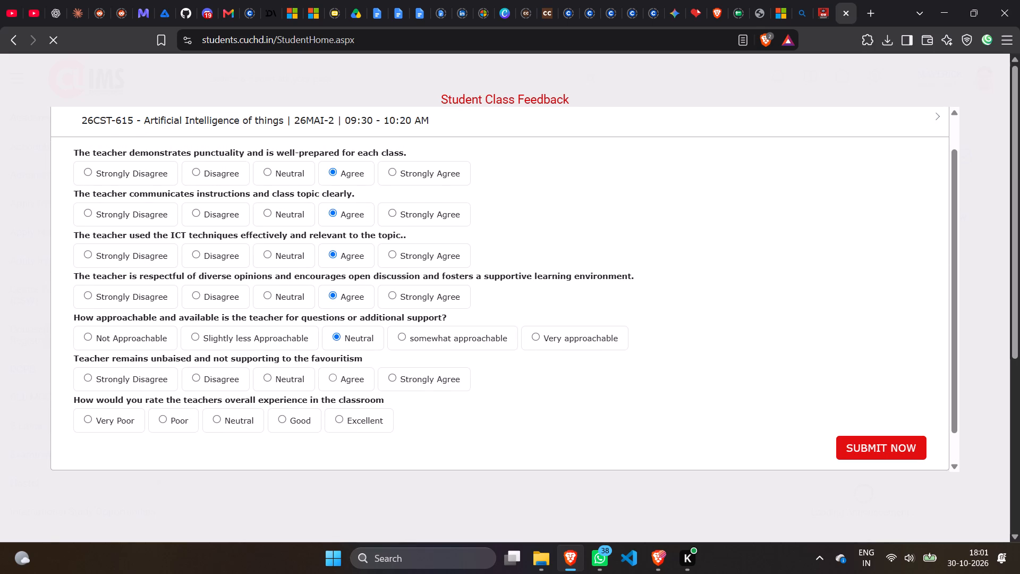
pyautogui.click(303, 420)
pyautogui.click(873, 455)
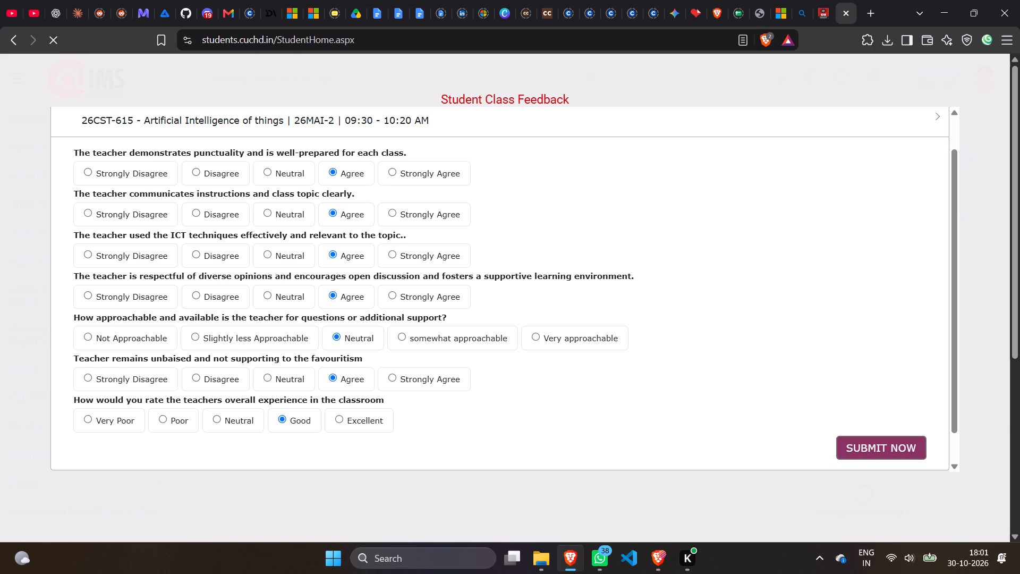
# Fill in the Research Methodology feedback with Agree for all statements, Neutral for approachability and Good overall, and submit it.
pyautogui.scroll(-5, 611, 417)
pyautogui.click(754, 456)
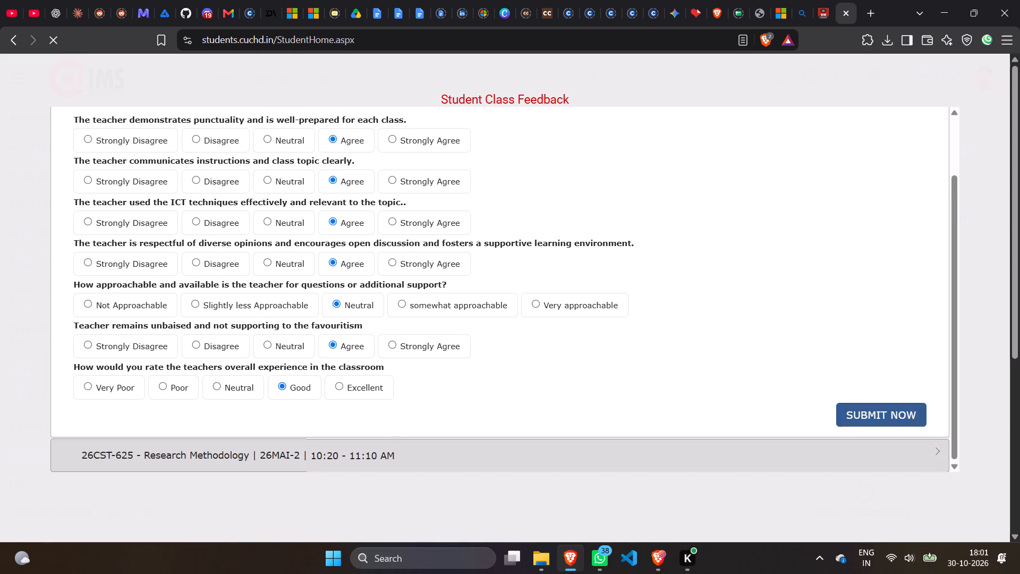
pyautogui.click(342, 175)
pyautogui.click(343, 220)
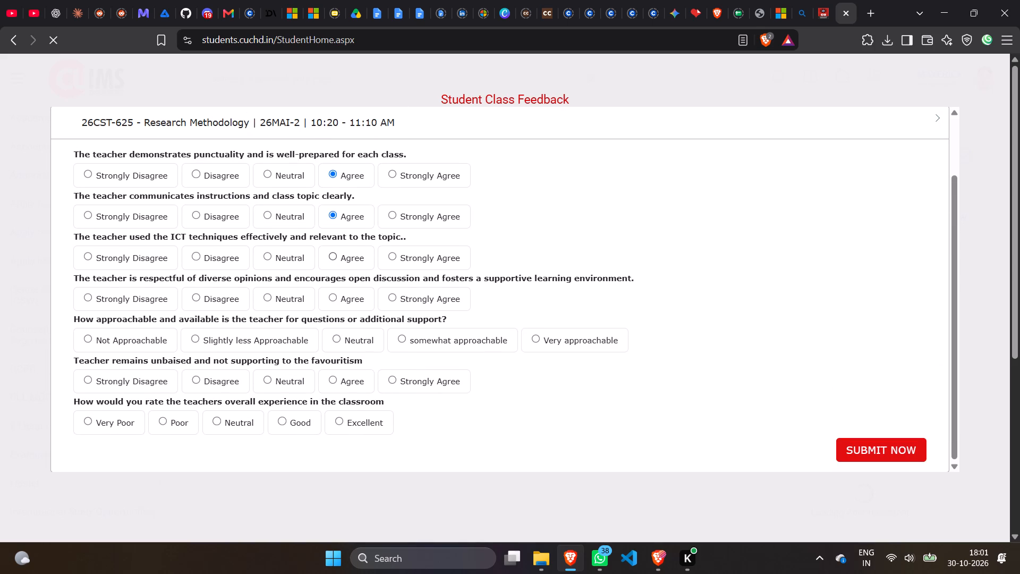
pyautogui.click(352, 262)
pyautogui.click(353, 296)
pyautogui.click(358, 340)
pyautogui.click(354, 382)
pyautogui.click(295, 420)
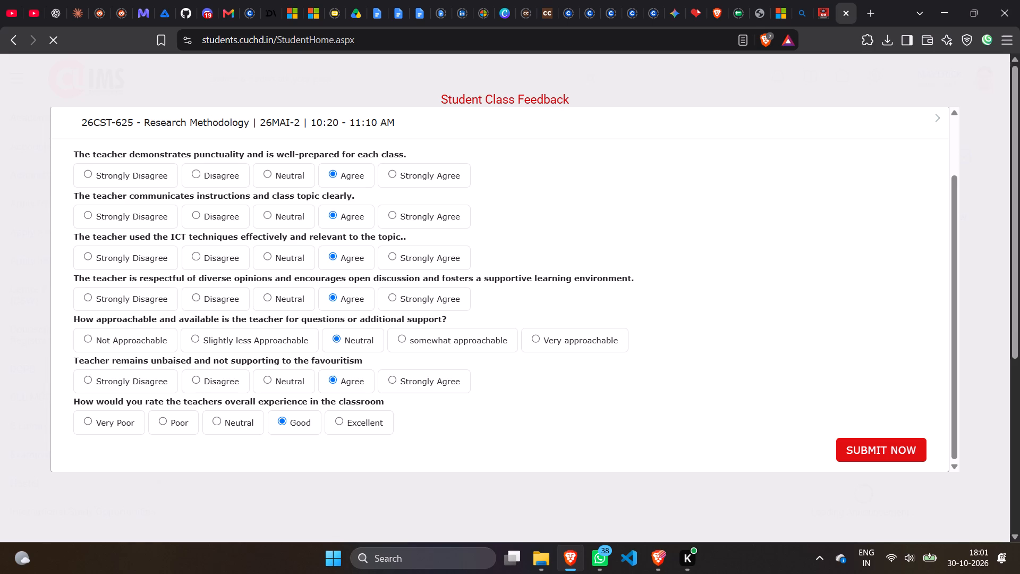
pyautogui.click(885, 450)
pyautogui.scroll(-2, 851, 438)
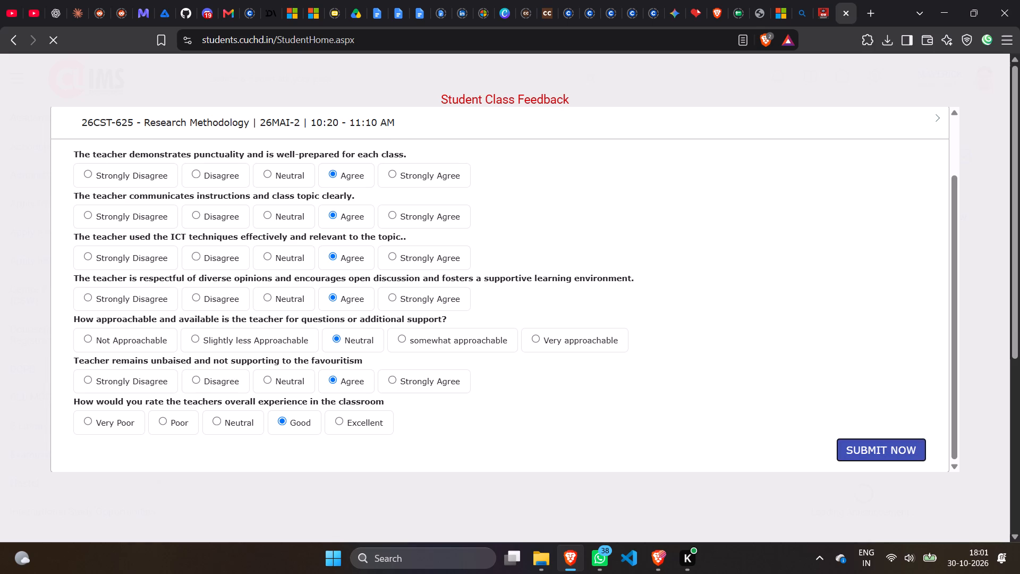
pyautogui.scroll(-1, 851, 438)
pyautogui.click(862, 443)
pyautogui.scroll(-7, 783, 390)
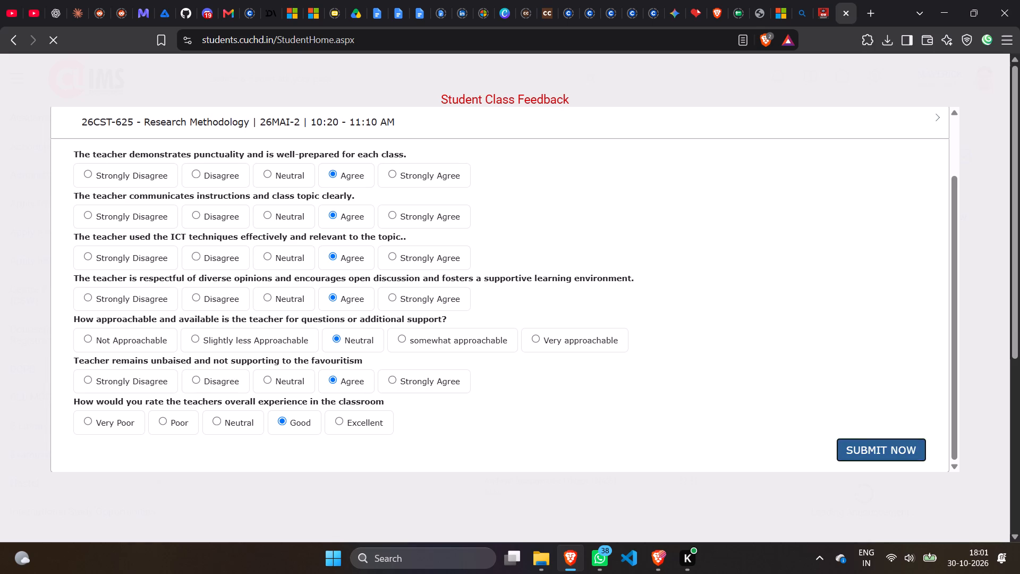
pyautogui.scroll(-2, 783, 390)
pyautogui.click(499, 364)
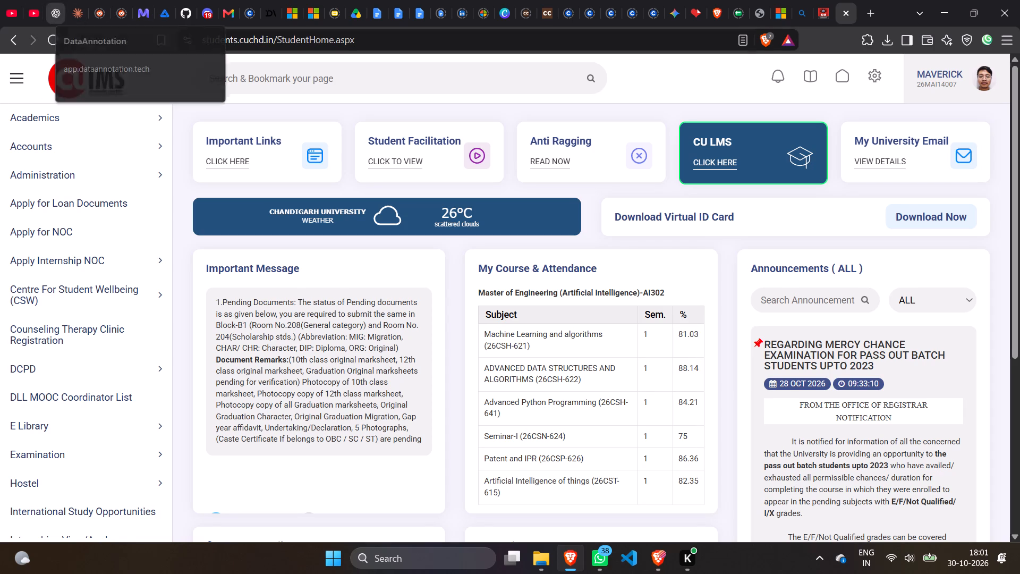
# Return to the IPR EXP 3.2 document and open the PIPR 9 Word document from the Downloads folder.
pyautogui.click(399, 14)
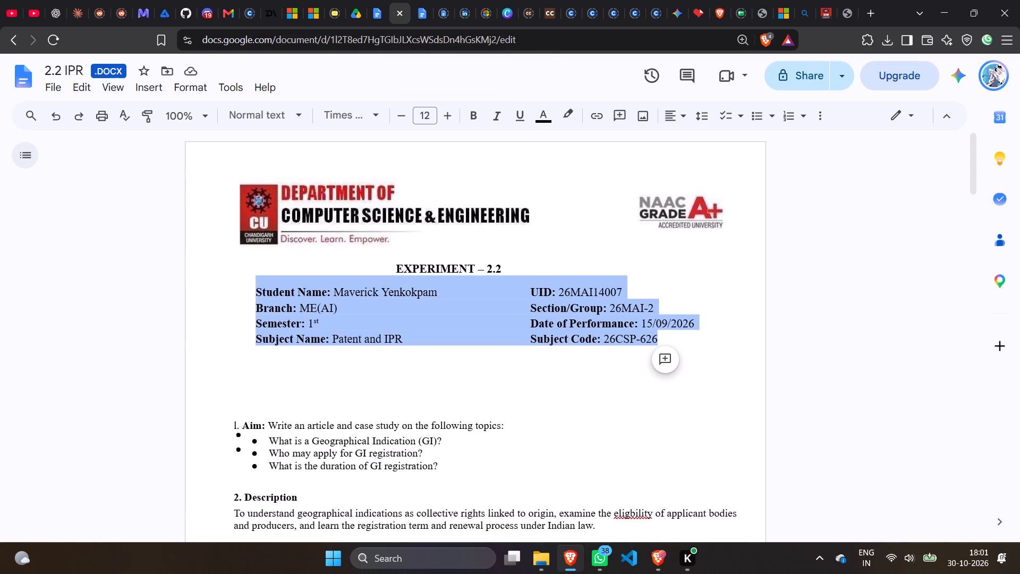
pyautogui.click(421, 17)
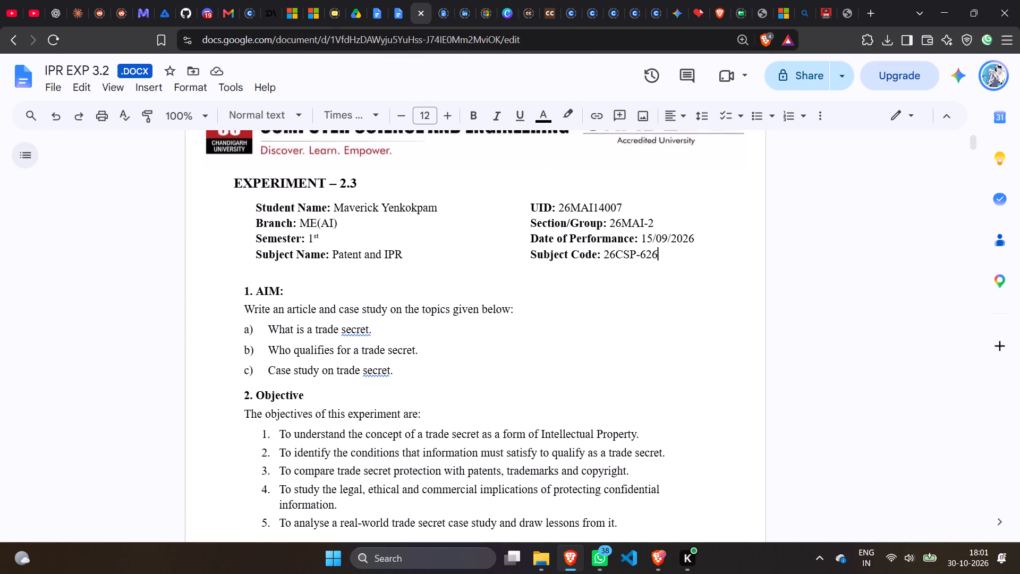
pyautogui.click(541, 557)
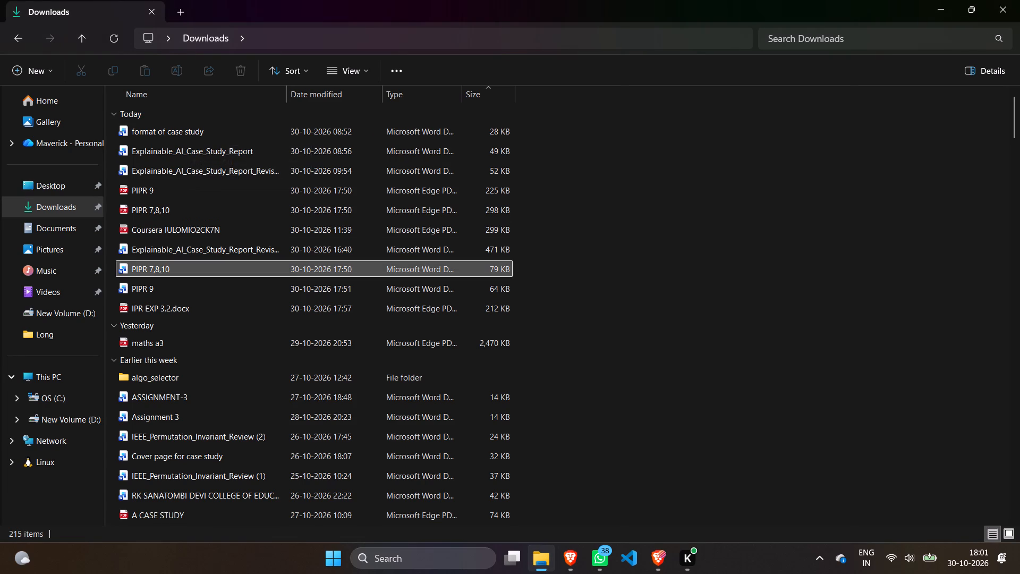
pyautogui.doubleClick(158, 287)
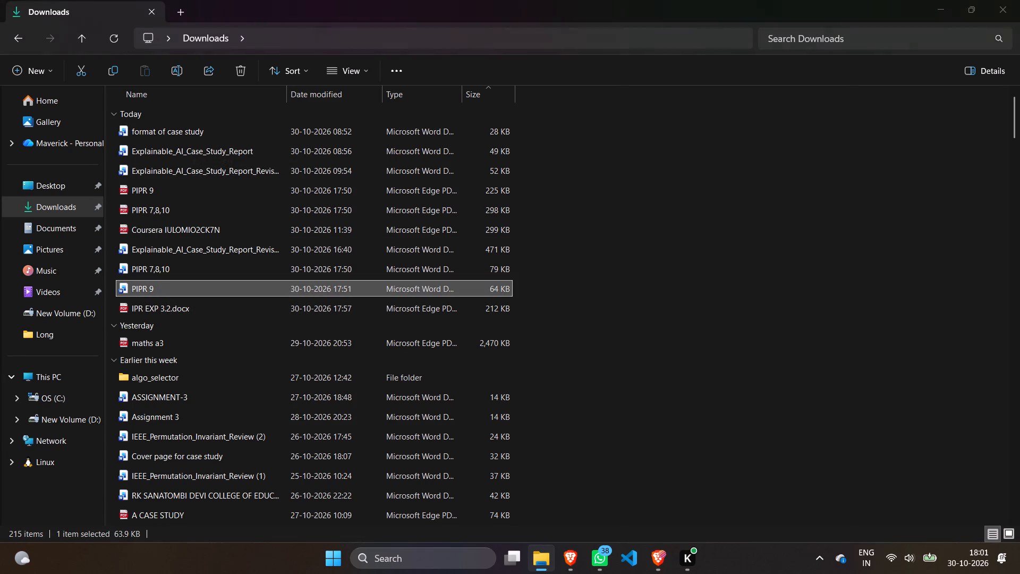
# Open the PIPR 7,8,10 Word document from the Downloads folder.
pyautogui.doubleClick(152, 264)
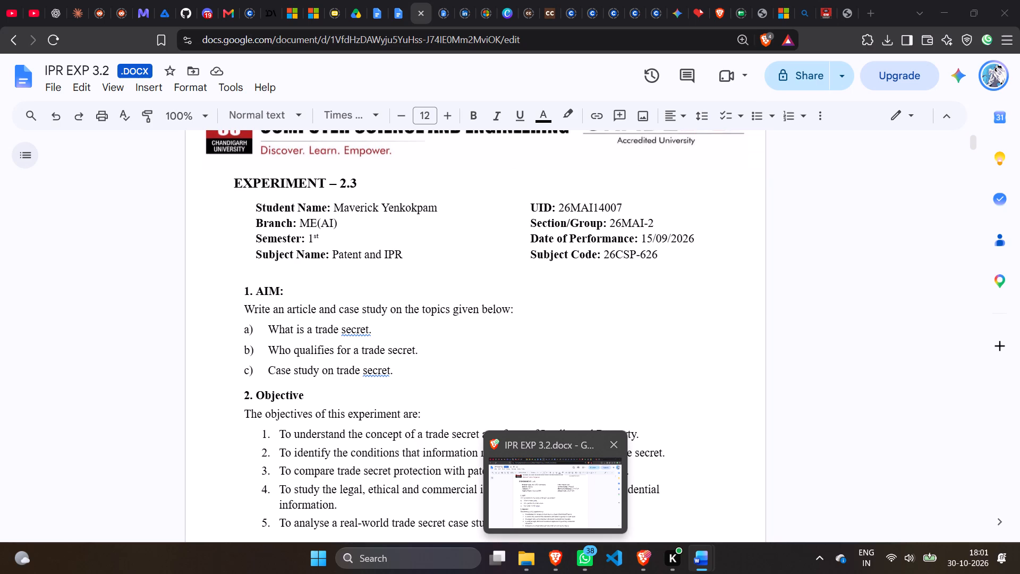
# Return to the IPR EXP 3.2 document and consult the October 2026 system calendar alongside the experiment's date of performance.
pyautogui.click(582, 509)
pyautogui.click(958, 563)
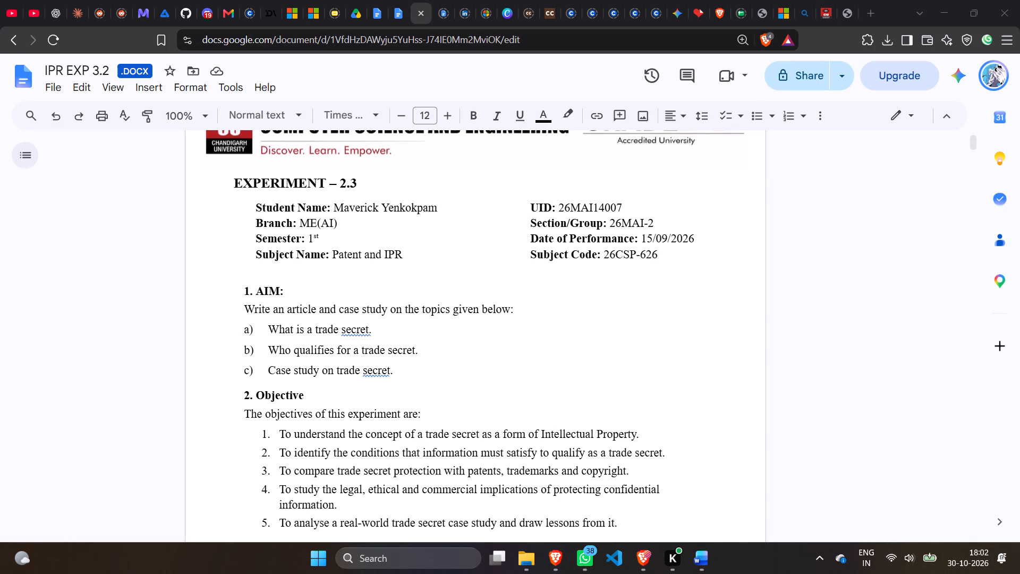
pyautogui.click(977, 561)
pyautogui.click(971, 573)
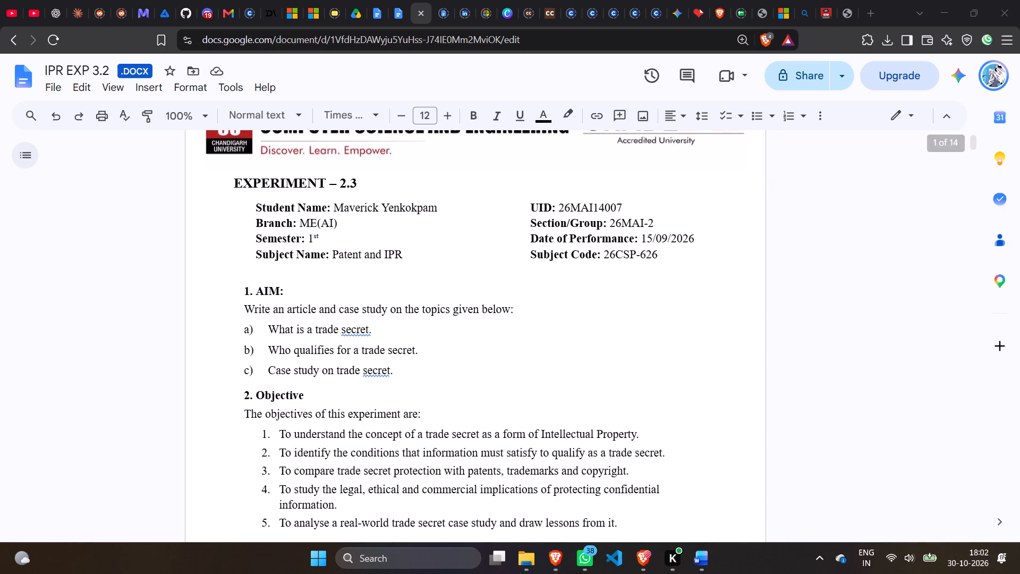
pyautogui.click(970, 560)
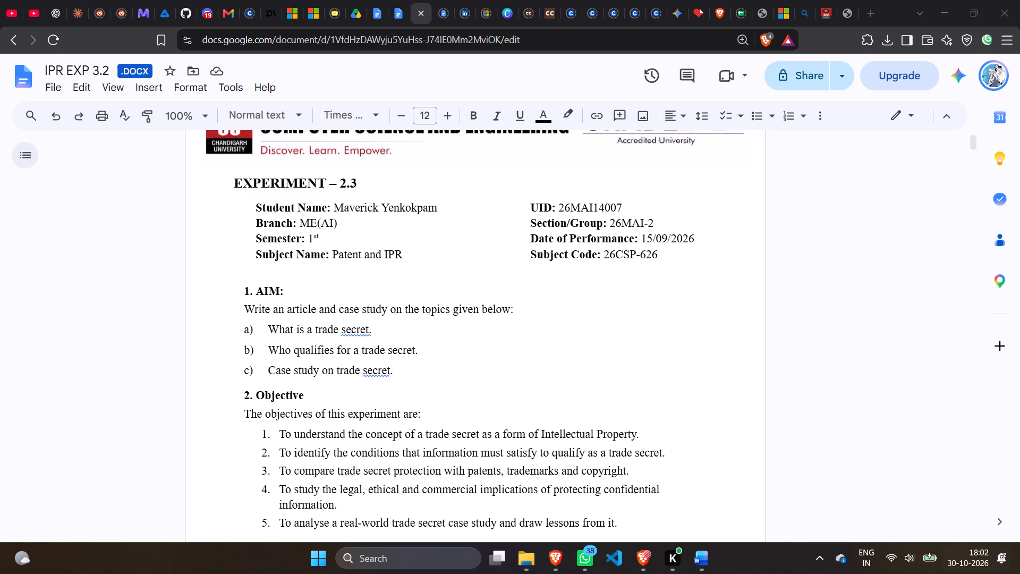
pyautogui.tripleClick(970, 560)
pyautogui.click(762, 560)
pyautogui.click(974, 558)
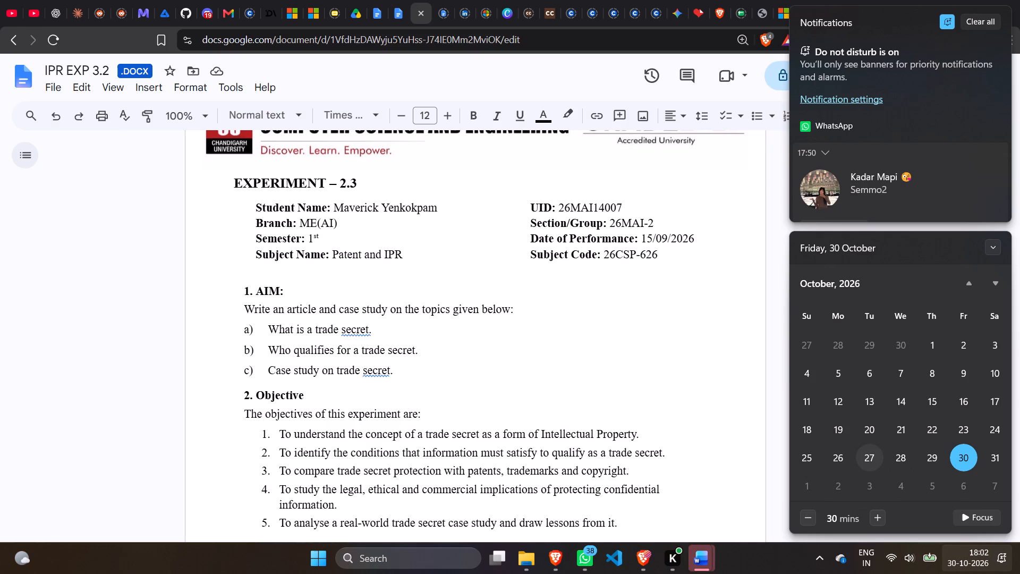
pyautogui.scroll(2, 658, 298)
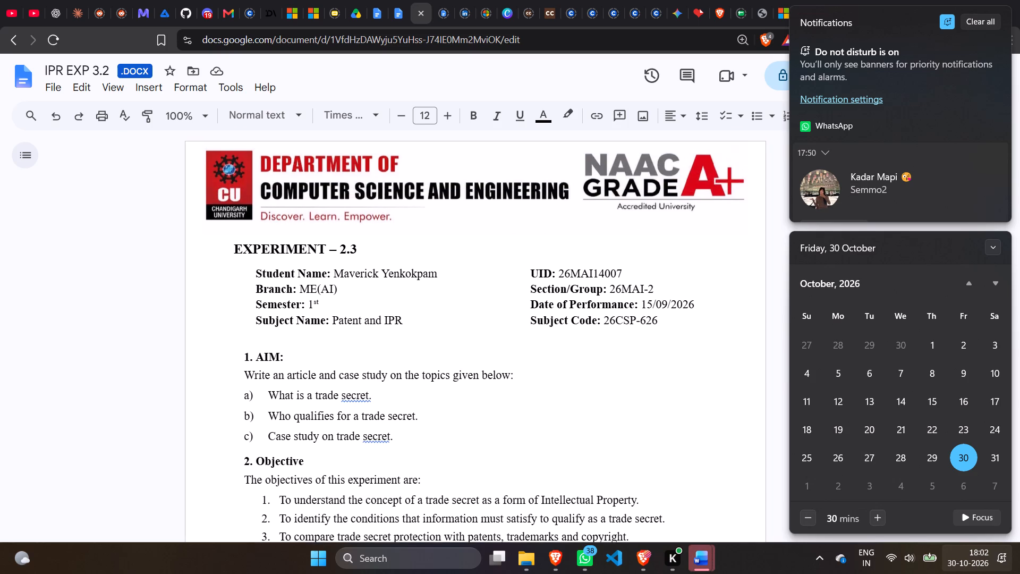
pyautogui.click(652, 305)
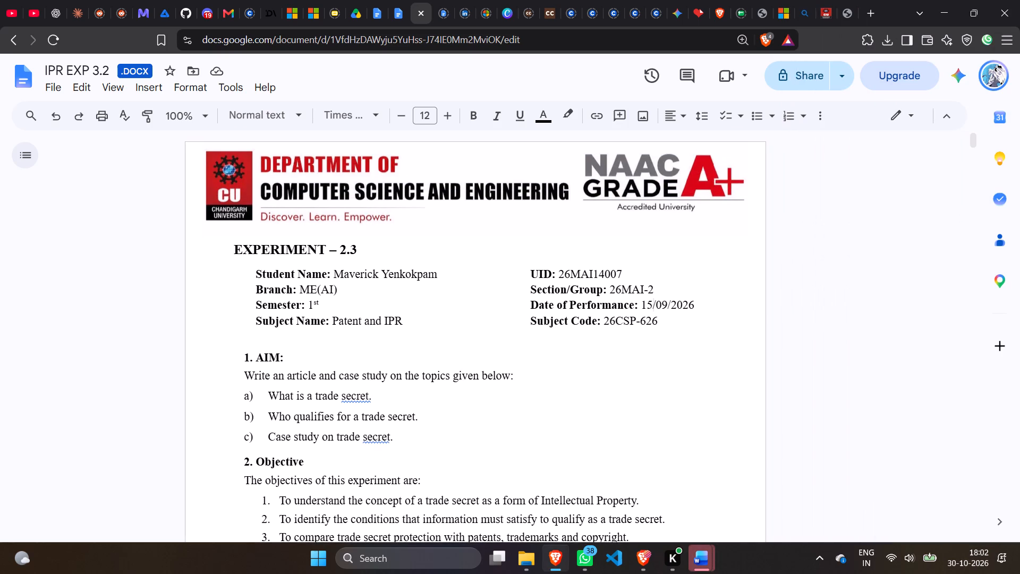
# In the IPR EXP 3.2 document in Google Docs, set the day of the EXPERIMENT – 2.3 date of performance to 27.
pyautogui.press('BackSpace')
pyautogui.press('BackSpace')
pyautogui.press('2')
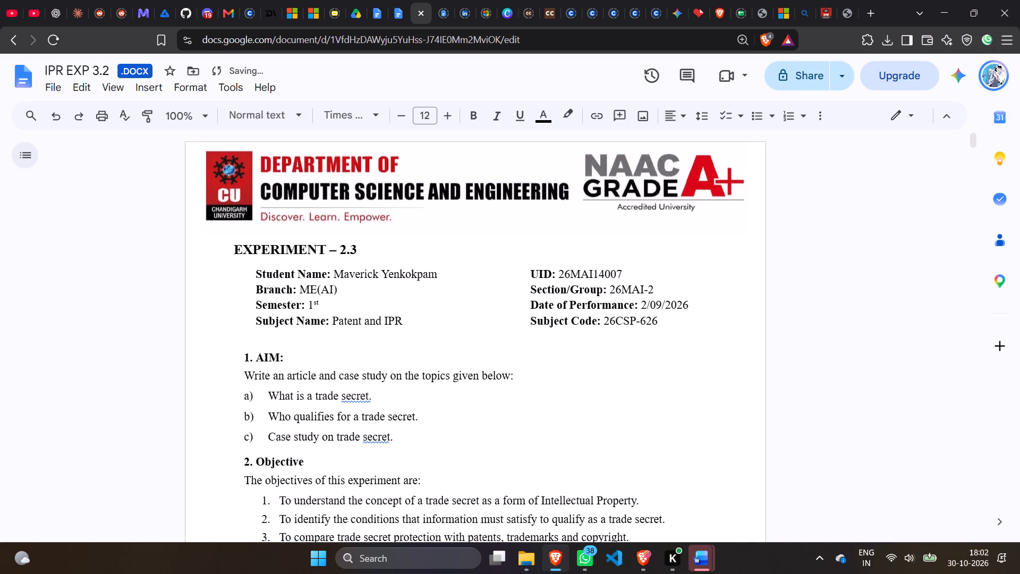
pyautogui.press('7')
# Examine the EXPERIMENT – 3.1 section of the PIPR 7,8,10 document in Word and close that document.
pyautogui.scroll(-14, 675, 343)
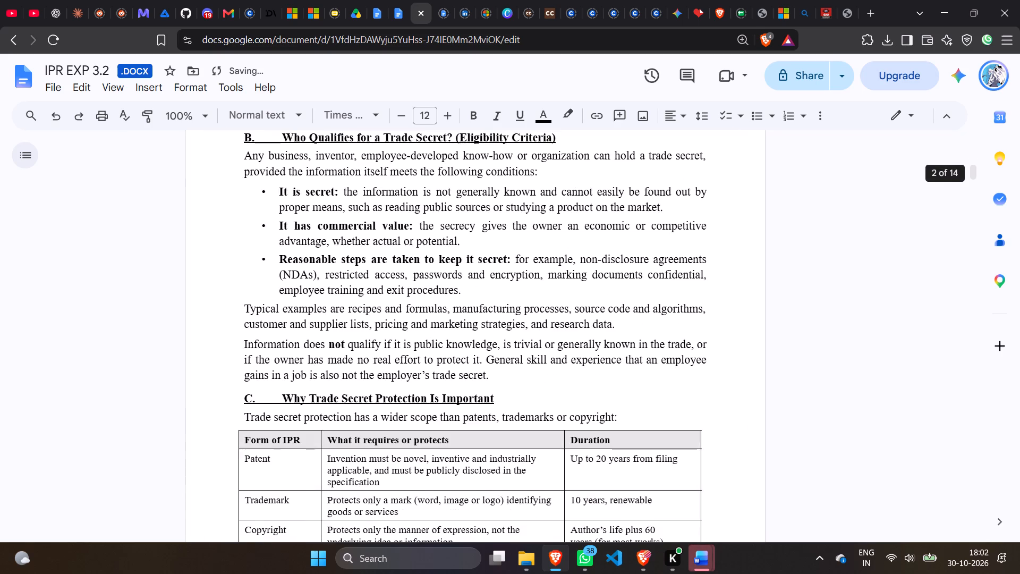
pyautogui.scroll(-13, 675, 343)
pyautogui.scroll(3, 675, 343)
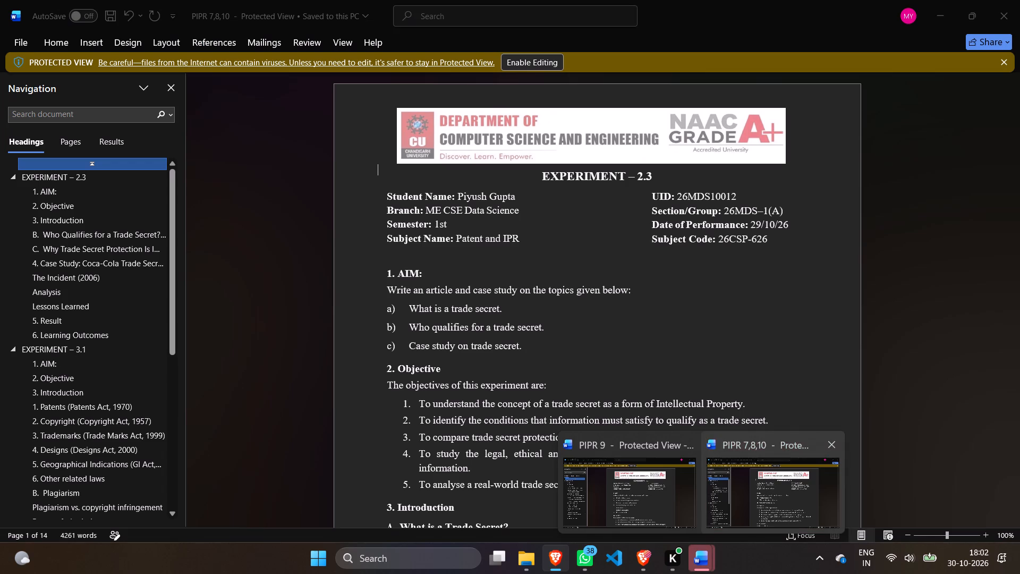
pyautogui.click(775, 493)
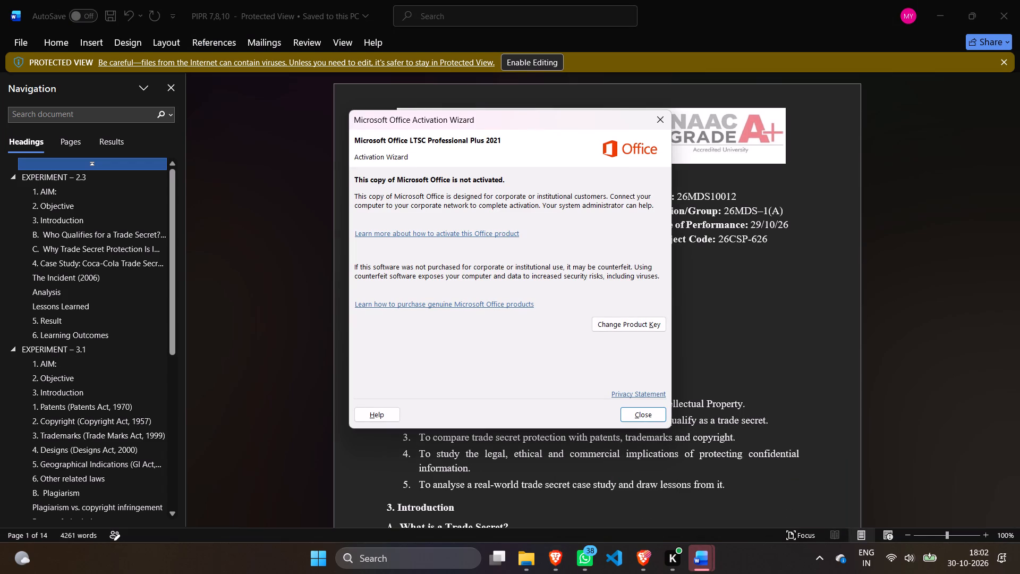
pyautogui.click(658, 418)
pyautogui.scroll(-5, 695, 413)
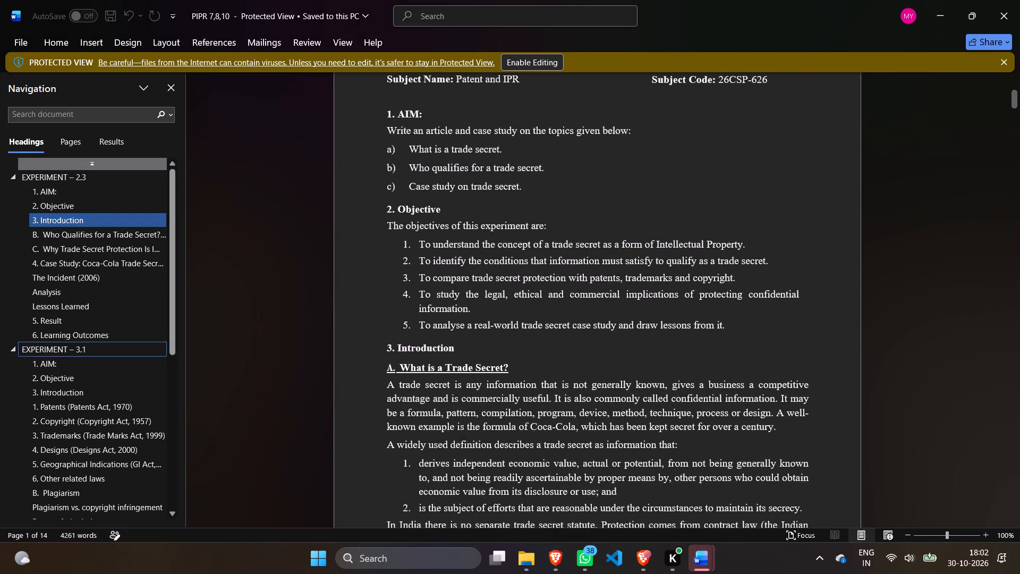
pyautogui.click(126, 345)
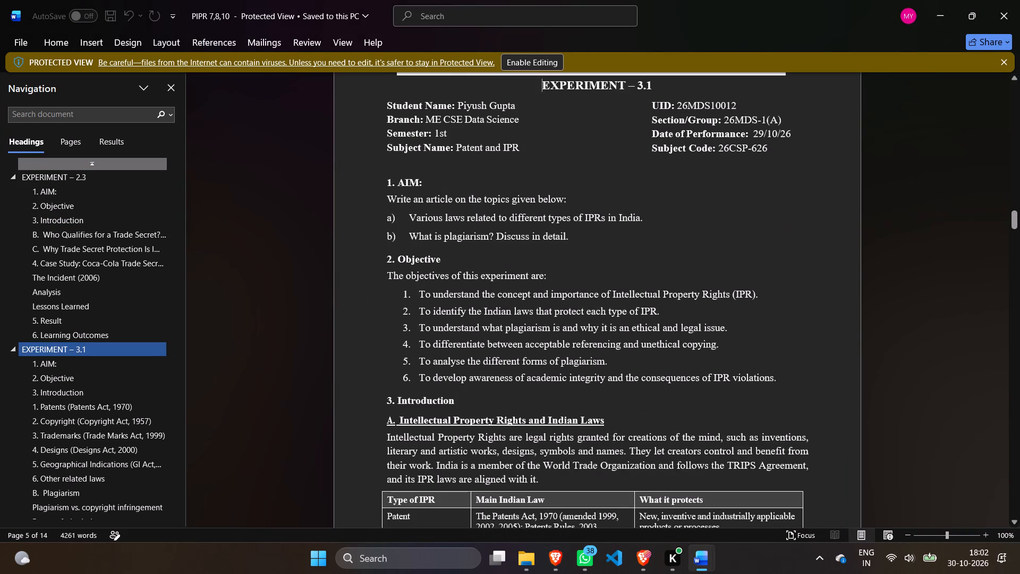
pyautogui.scroll(-19, 786, 255)
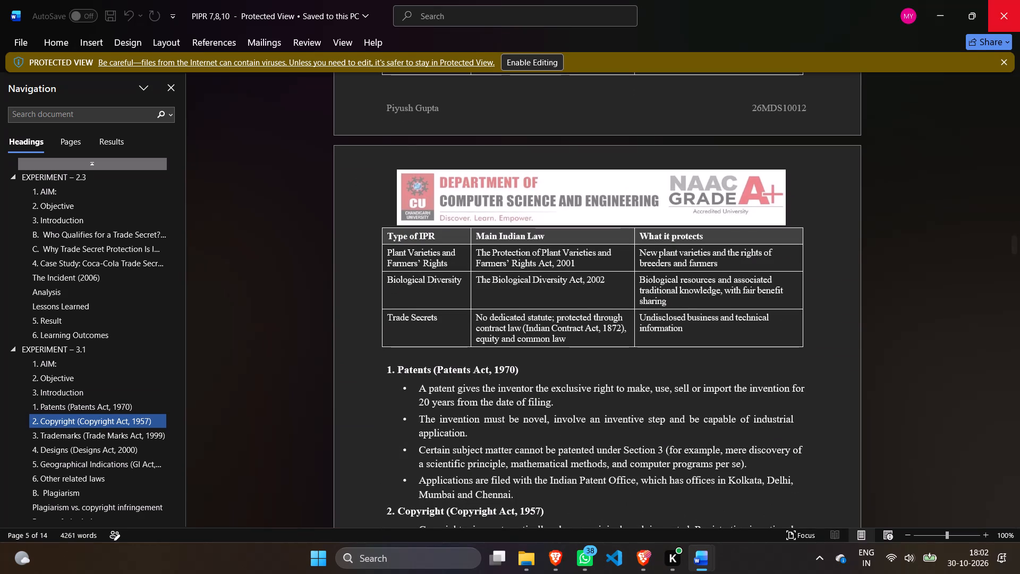
pyautogui.click(1017, 1)
# In the IPR EXP 3.2 document in Google Docs, set the day of the EXPERIMENT – 3.1 date of performance to 27.
pyautogui.scroll(-8, 591, 308)
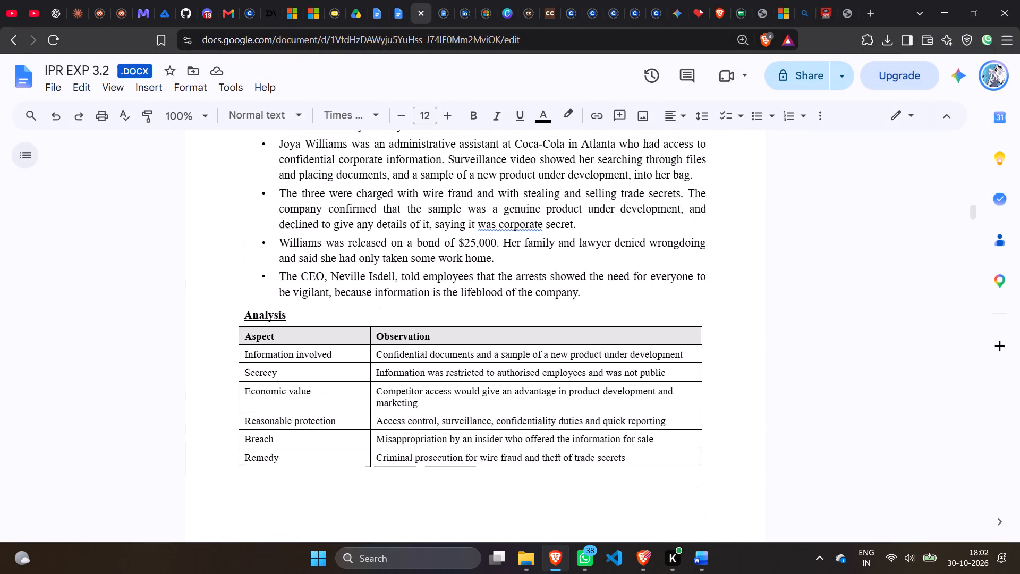
pyautogui.scroll(-20, 593, 307)
pyautogui.scroll(-4, 593, 307)
pyautogui.scroll(5, 592, 303)
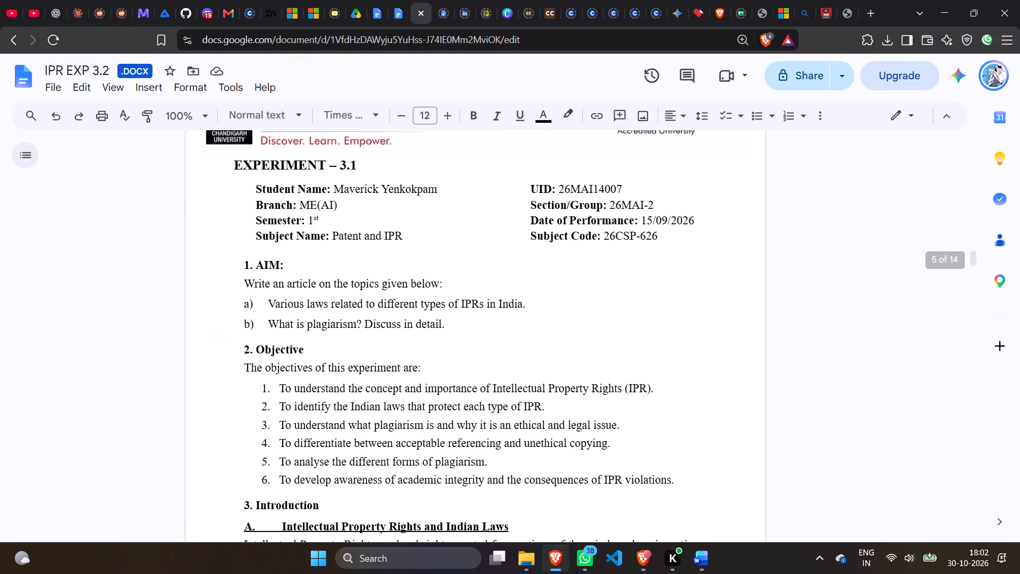
pyautogui.click(653, 223)
pyautogui.press('BackSpace')
pyautogui.press('BackSpace')
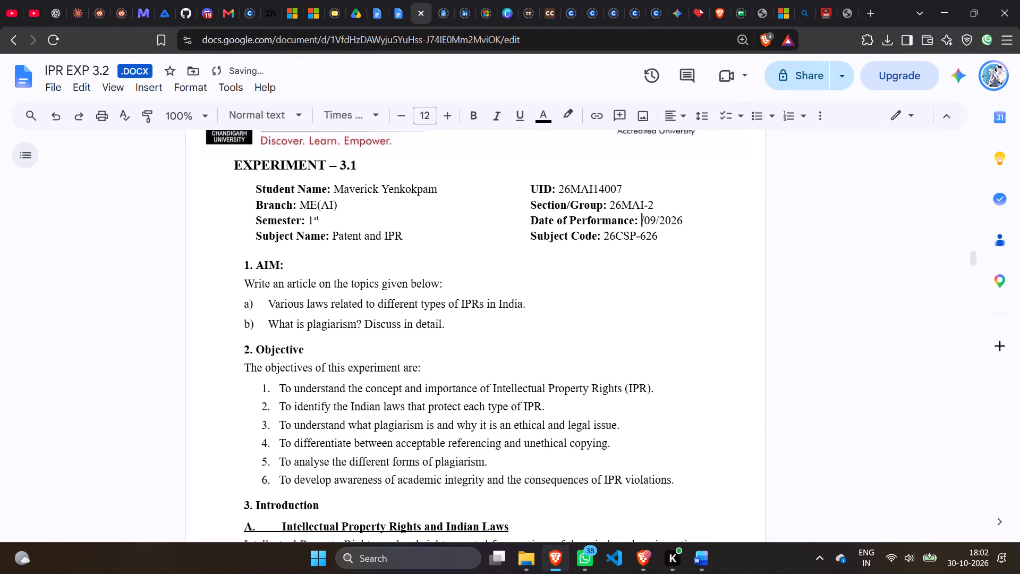
pyautogui.write('27')
# Set the date of performance under the Experiment-3.3 heading to 27/10/2026.
pyautogui.scroll(-19, 688, 249)
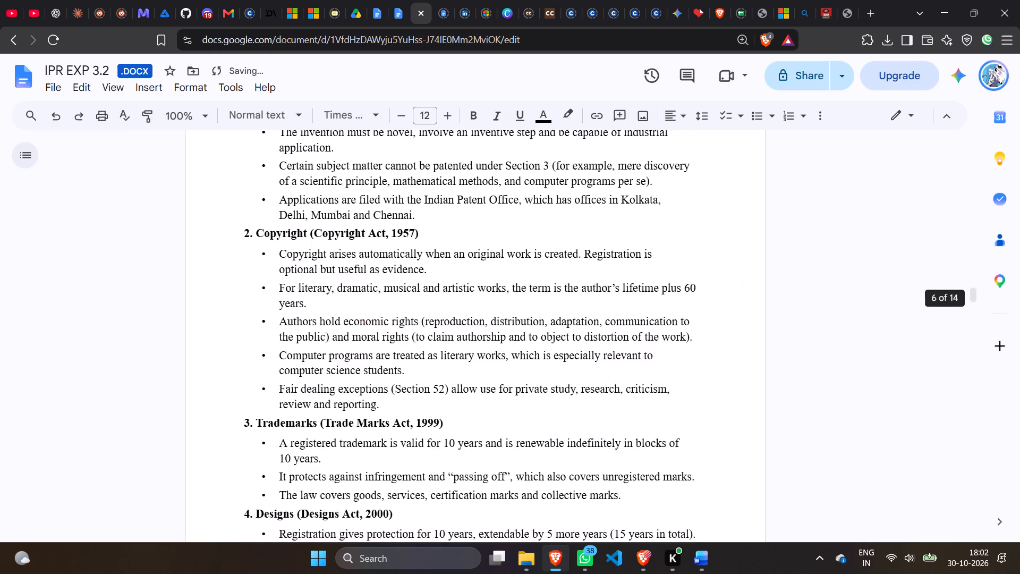
pyautogui.scroll(-19, 688, 249)
pyautogui.scroll(-17, 686, 257)
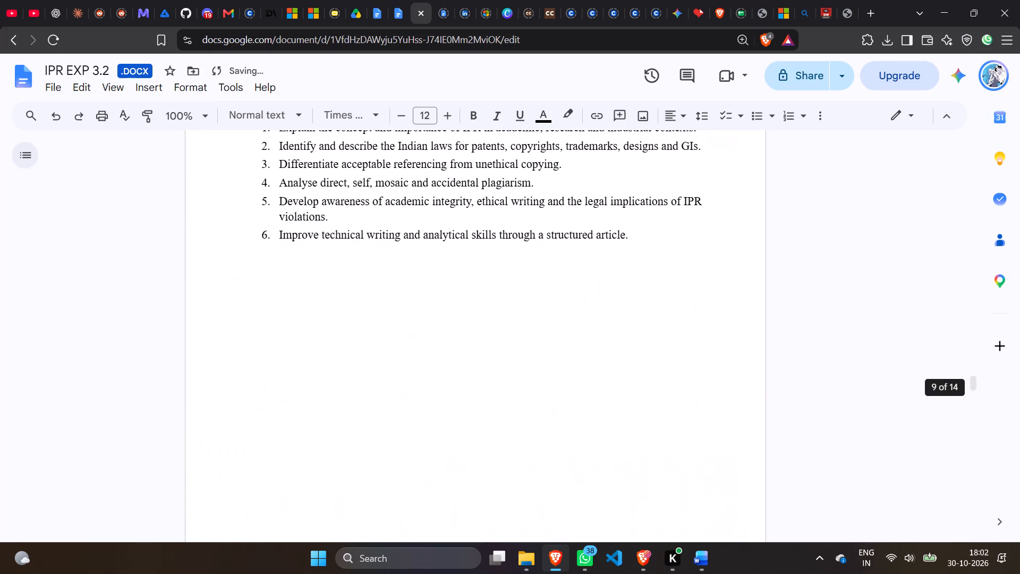
pyautogui.scroll(-5, 686, 257)
pyautogui.click(654, 373)
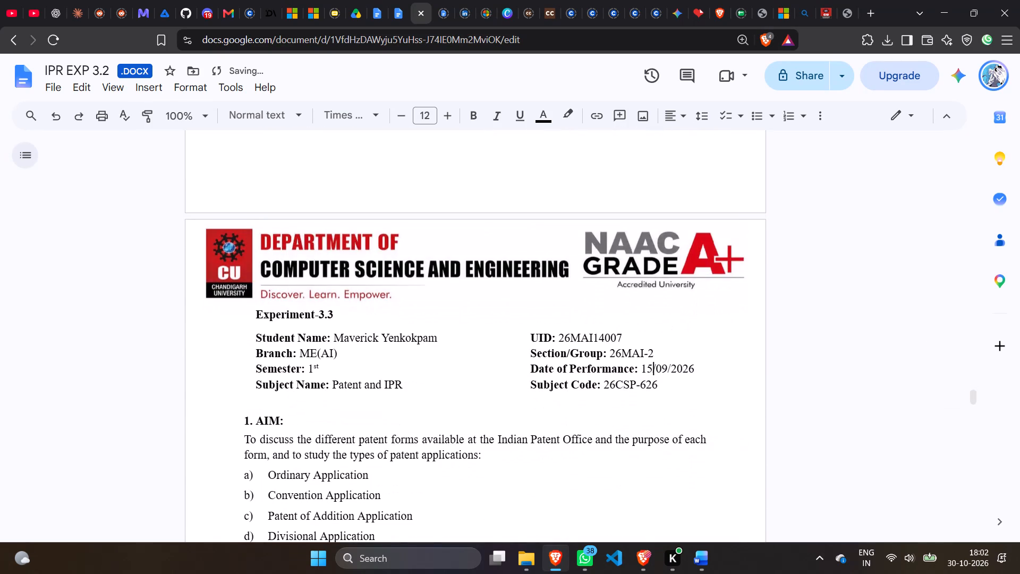
pyautogui.press('BackSpace')
pyautogui.press('BackSpace')
pyautogui.write('27')
pyautogui.press('Right')
pyautogui.press('Right')
pyautogui.press('Right')
pyautogui.press('BackSpace')
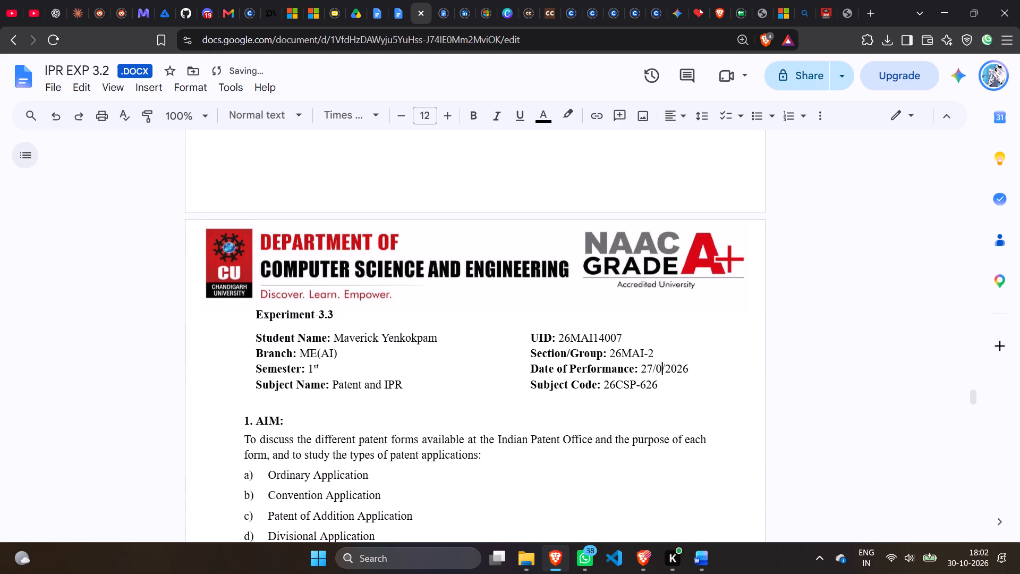
pyautogui.press('BackSpace')
pyautogui.write('10')
# Set the month of the date of performance under the EXPERIMENT – 3.1 heading to 10.
pyautogui.scroll(-7, 720, 381)
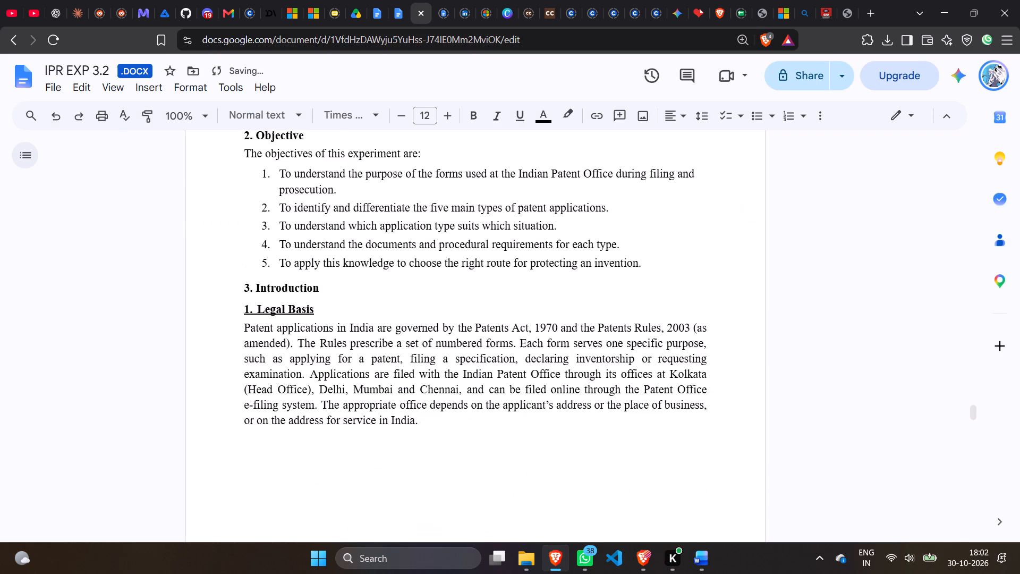
pyautogui.scroll(7, 720, 381)
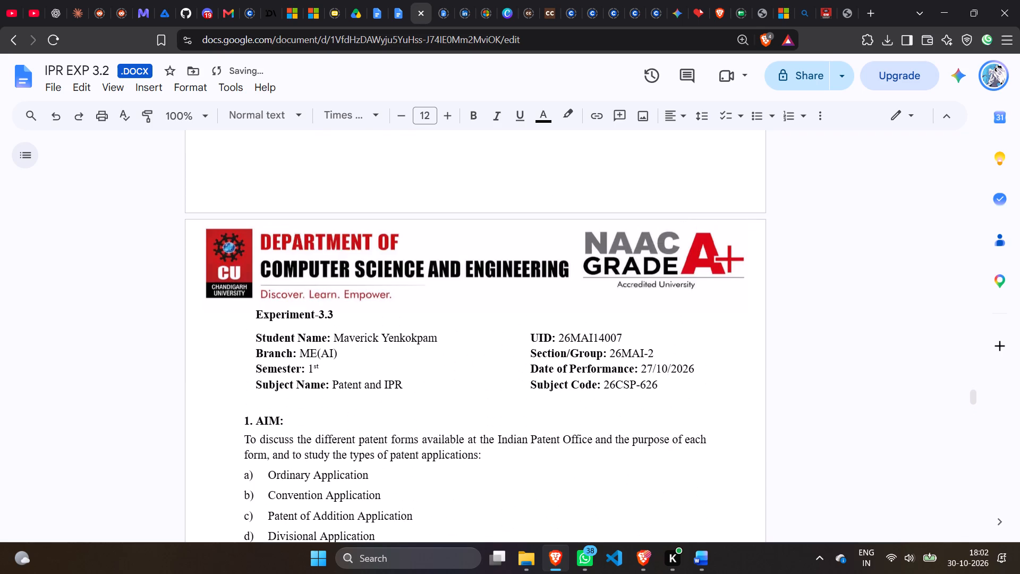
pyautogui.scroll(1, 720, 381)
pyautogui.scroll(20, 720, 381)
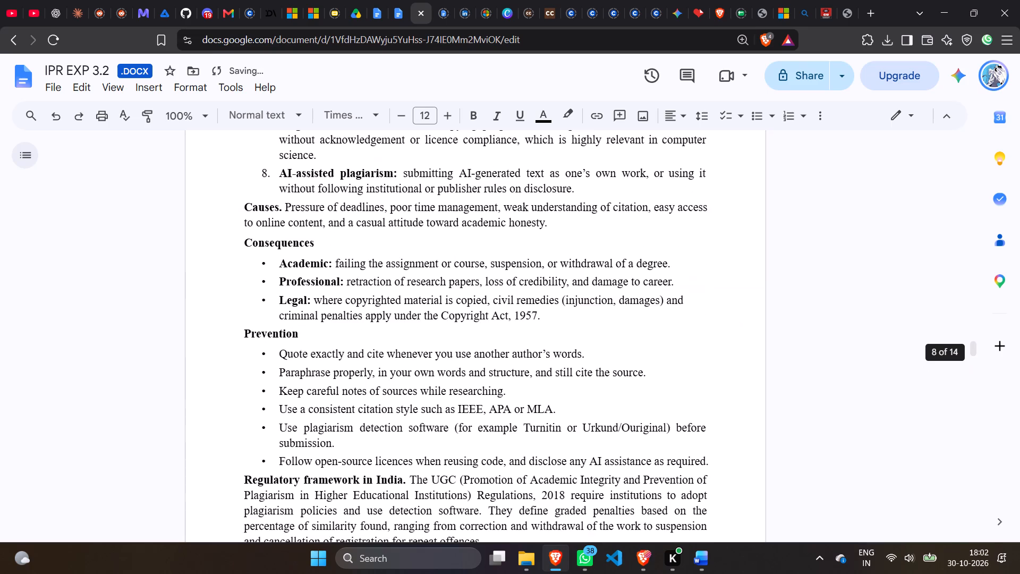
pyautogui.scroll(20, 720, 381)
pyautogui.scroll(17, 720, 381)
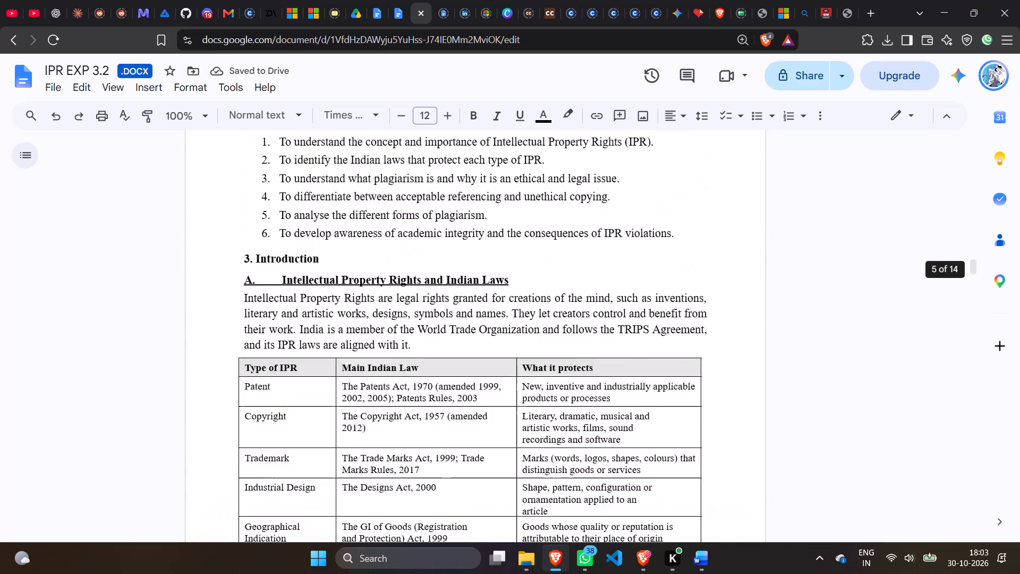
pyautogui.scroll(9, 720, 381)
pyautogui.scroll(-5, 720, 381)
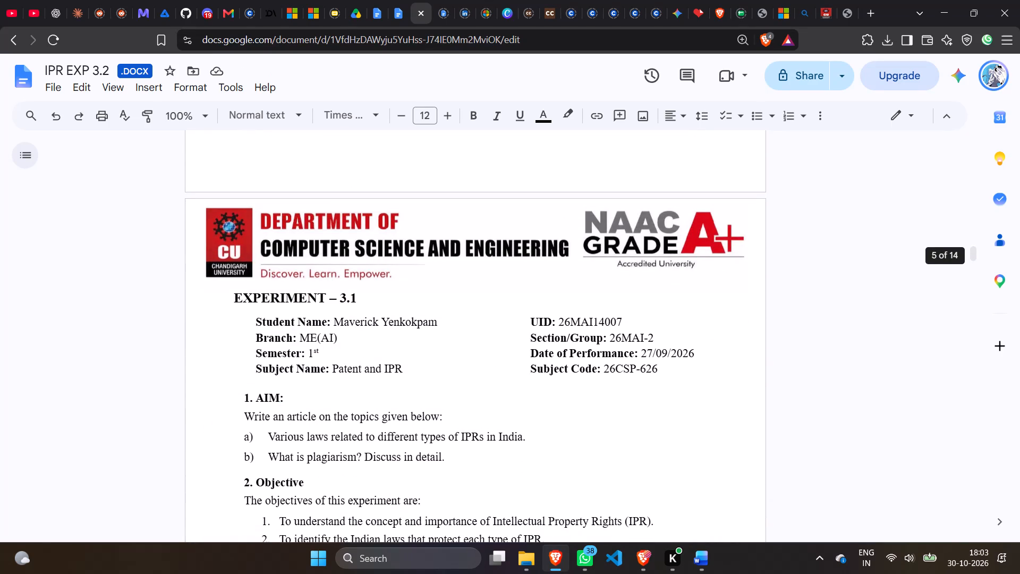
pyautogui.click(670, 356)
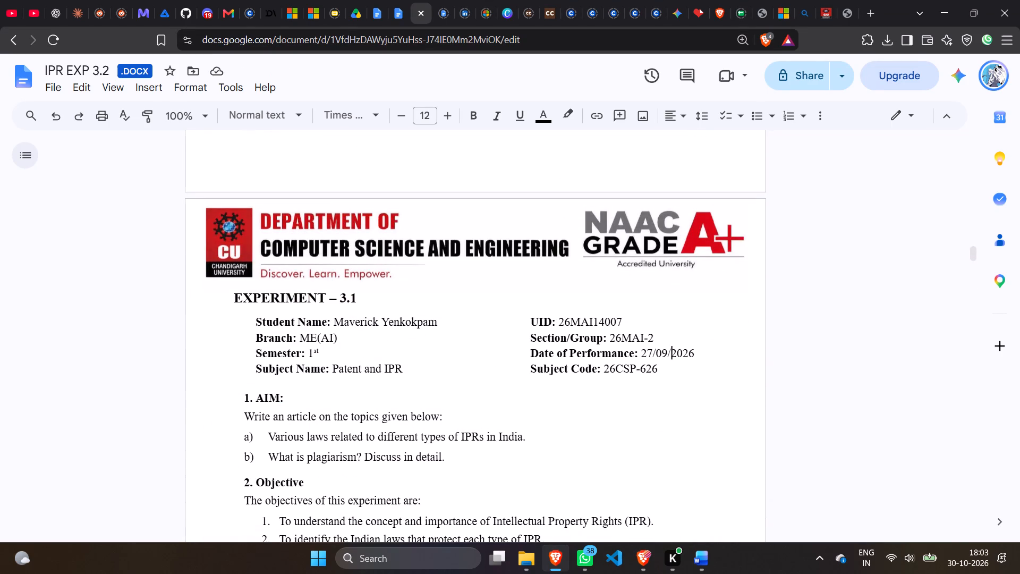
pyautogui.press('Left')
pyautogui.press('BackSpace')
pyautogui.press('BackSpace')
pyautogui.press('1')
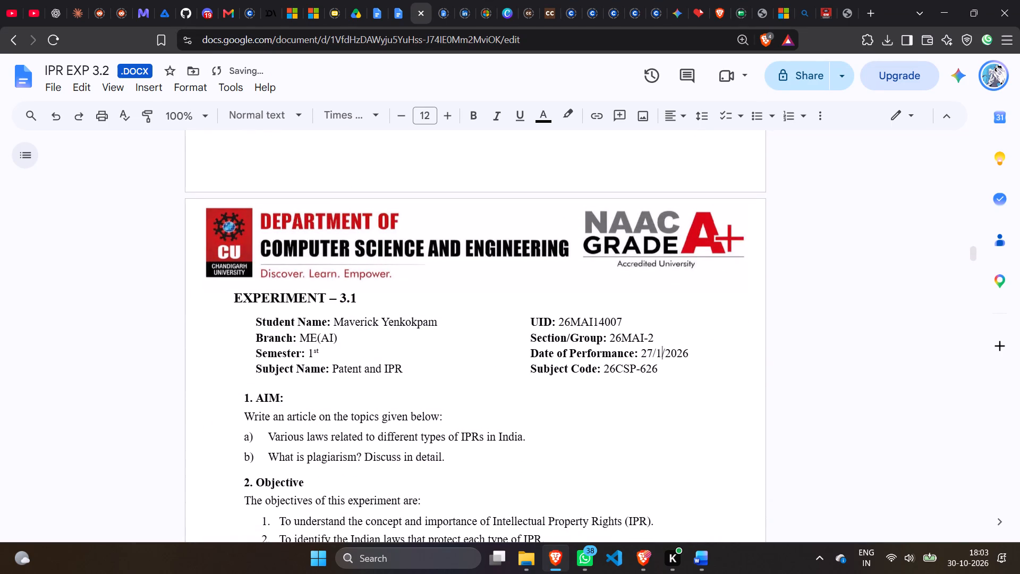
pyautogui.press('0')
# Set the month of the date of performance under the EXPERIMENT – 2.3 heading to 10.
pyautogui.scroll(20, 673, 367)
pyautogui.scroll(4, 673, 367)
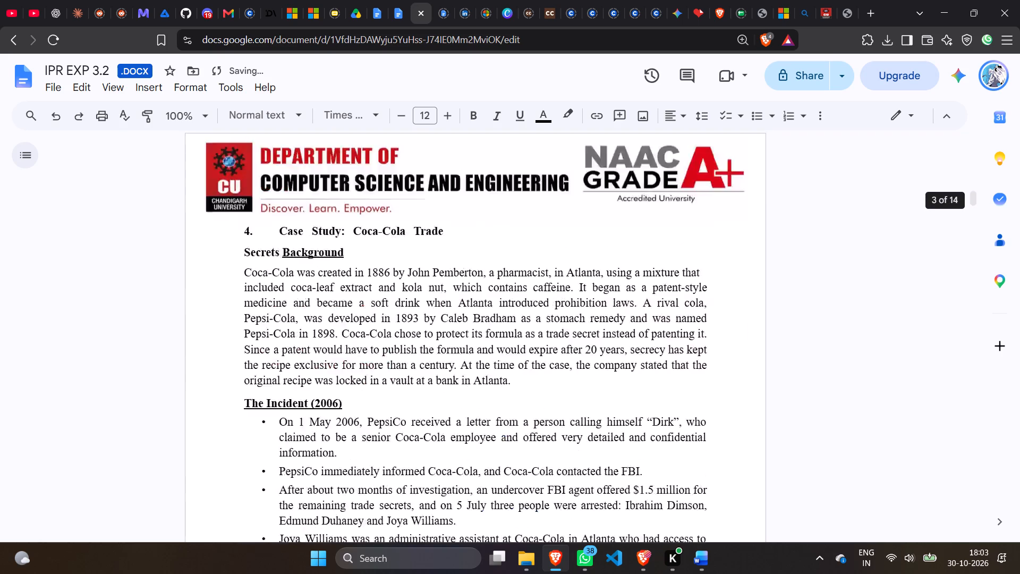
pyautogui.scroll(20, 756, 360)
pyautogui.scroll(11, 756, 360)
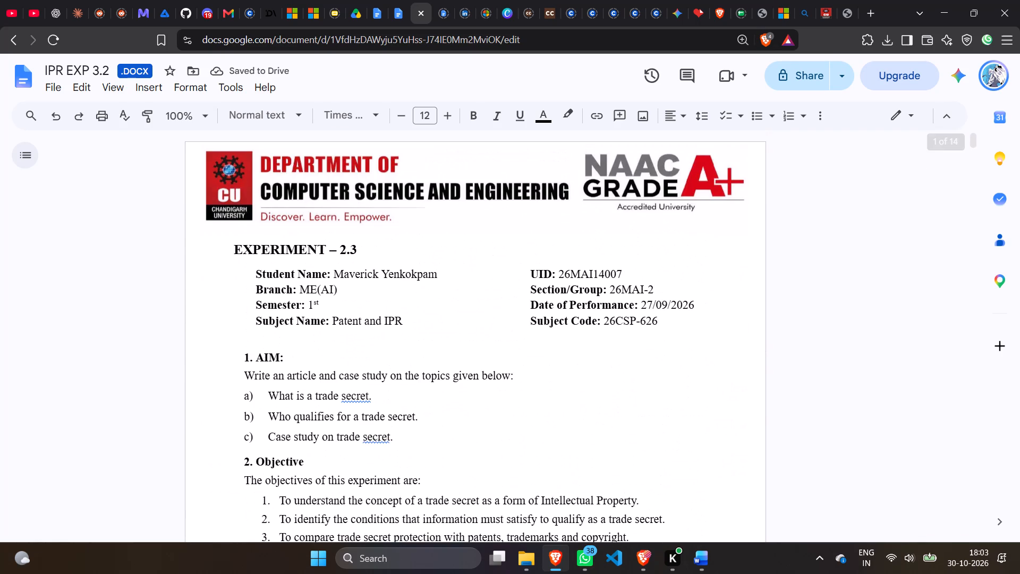
pyautogui.click(669, 304)
pyautogui.press('BackSpace')
pyautogui.press('BackSpace')
pyautogui.write('10')
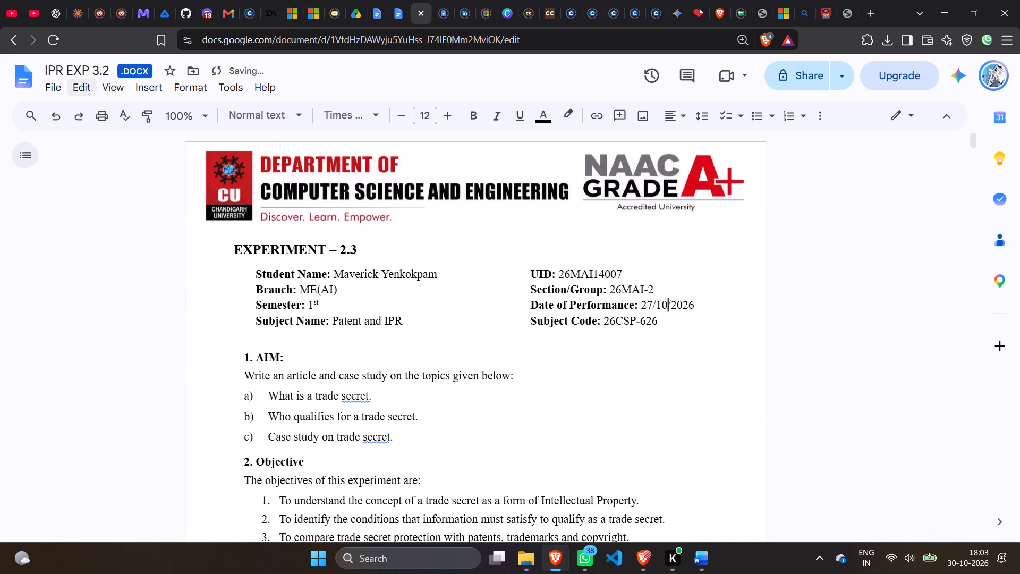
# Replace the number 3.2 in the document's title with 7,8 so the name reads IPR EXP 7,8.
pyautogui.click(97, 67)
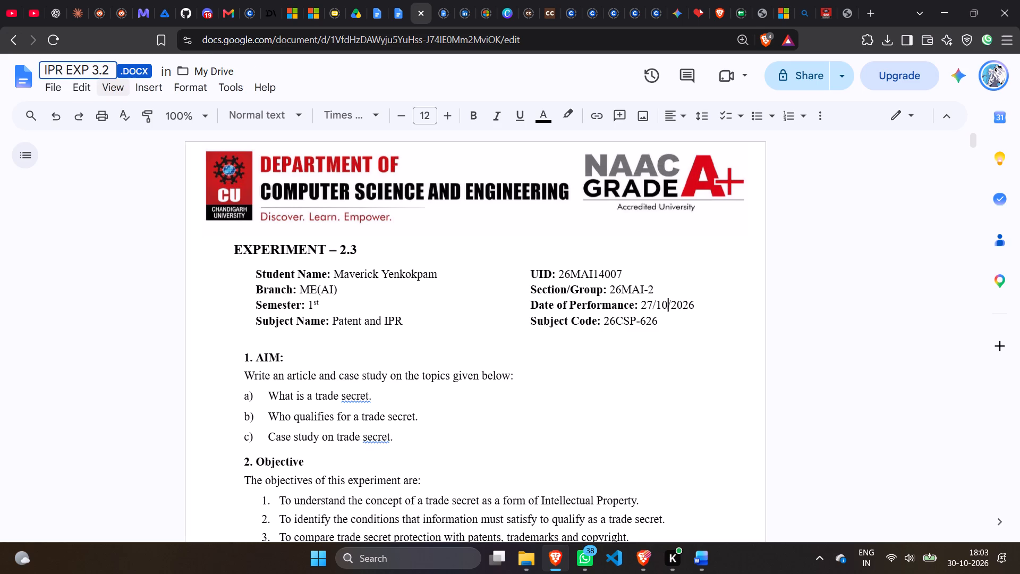
pyautogui.press('Right')
pyautogui.press('Right')
pyautogui.press('BackSpace')
pyautogui.press('BackSpace')
pyautogui.press('BackSpace')
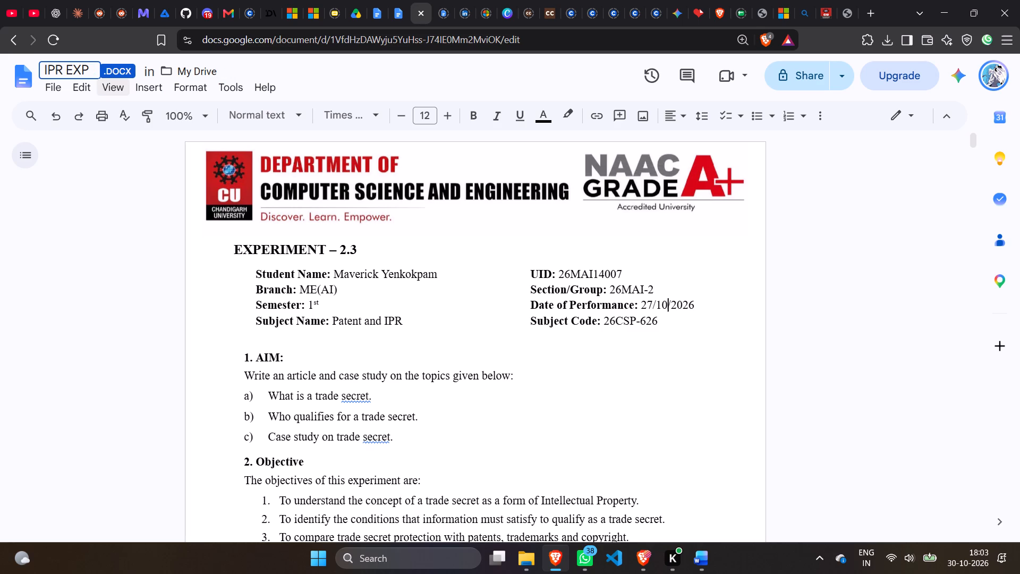
pyautogui.press('7')
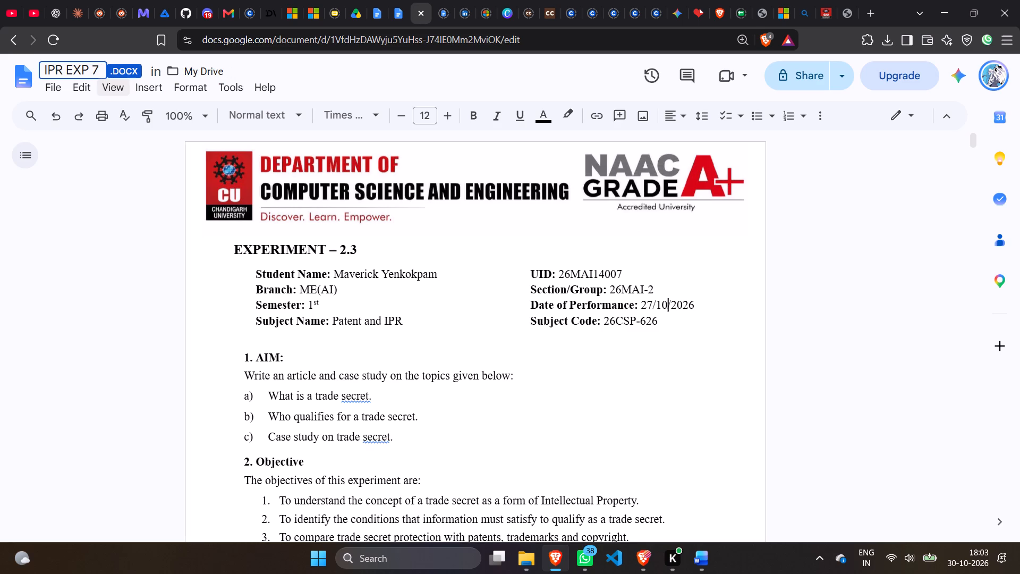
pyautogui.press('.')
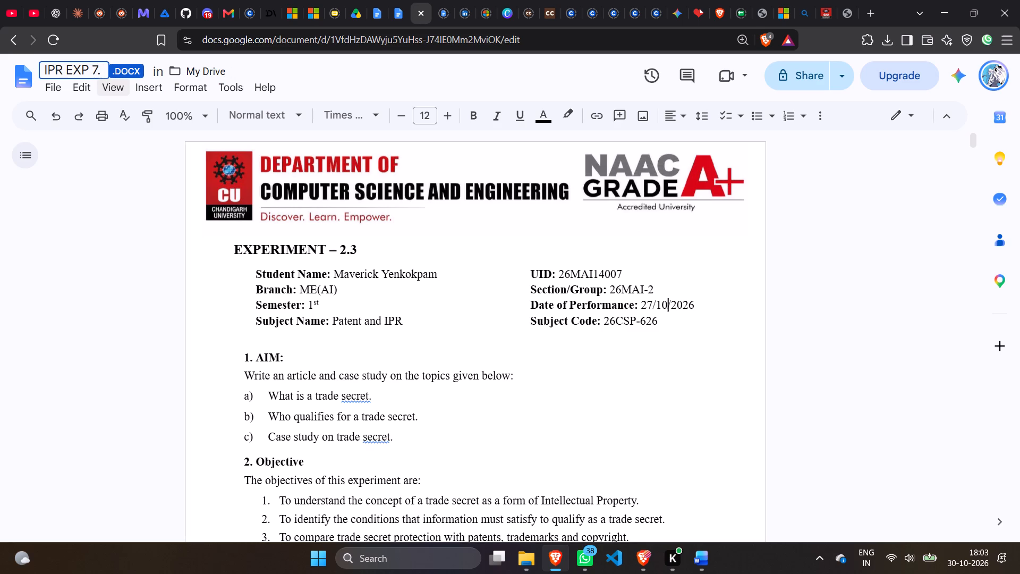
pyautogui.press('BackSpace')
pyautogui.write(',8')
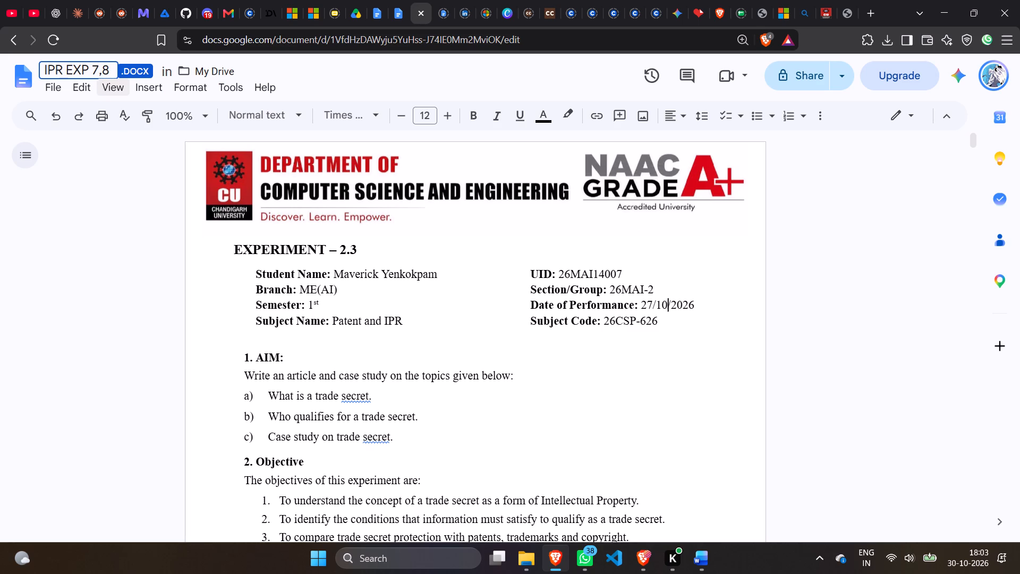
# Append ,9 to the document's title so the name reads IPR EXP 7,8,9.
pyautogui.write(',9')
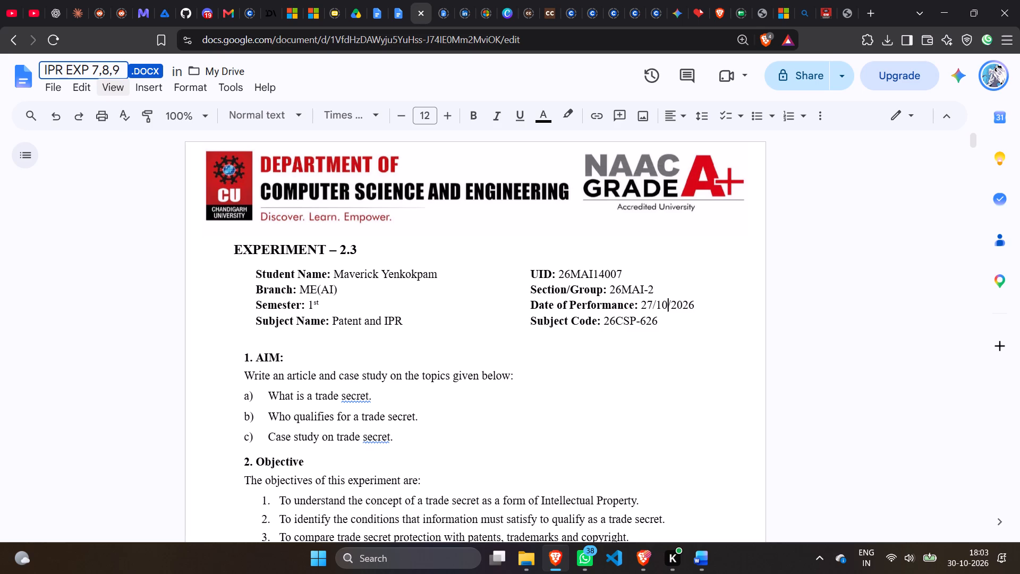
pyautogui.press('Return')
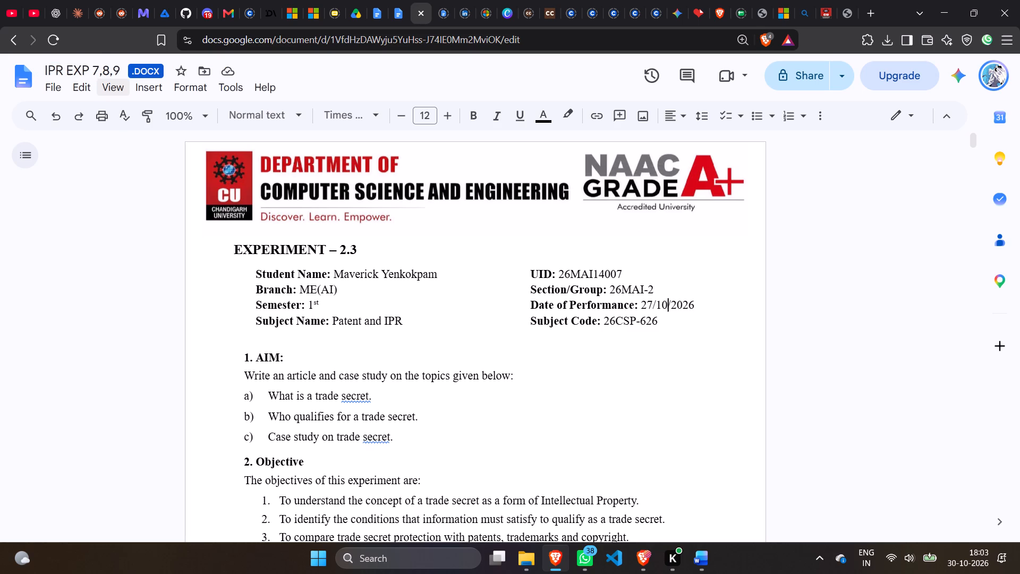
# Replace the final 9 in the document's title with 10 so the name reads IPR EXP 7,8,10.
pyautogui.click(54, 90)
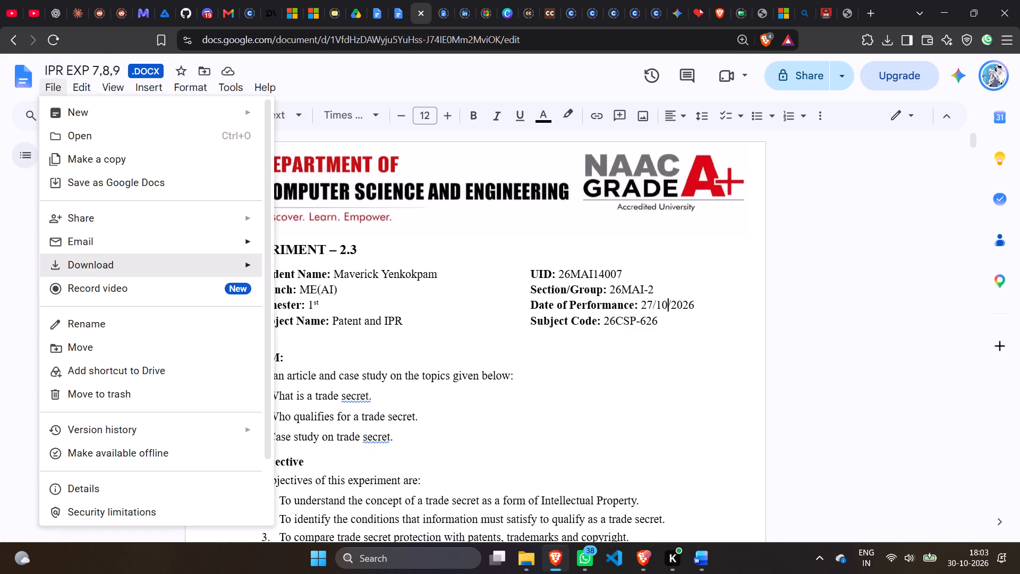
pyautogui.click(112, 71)
pyautogui.click(118, 73)
pyautogui.click(120, 66)
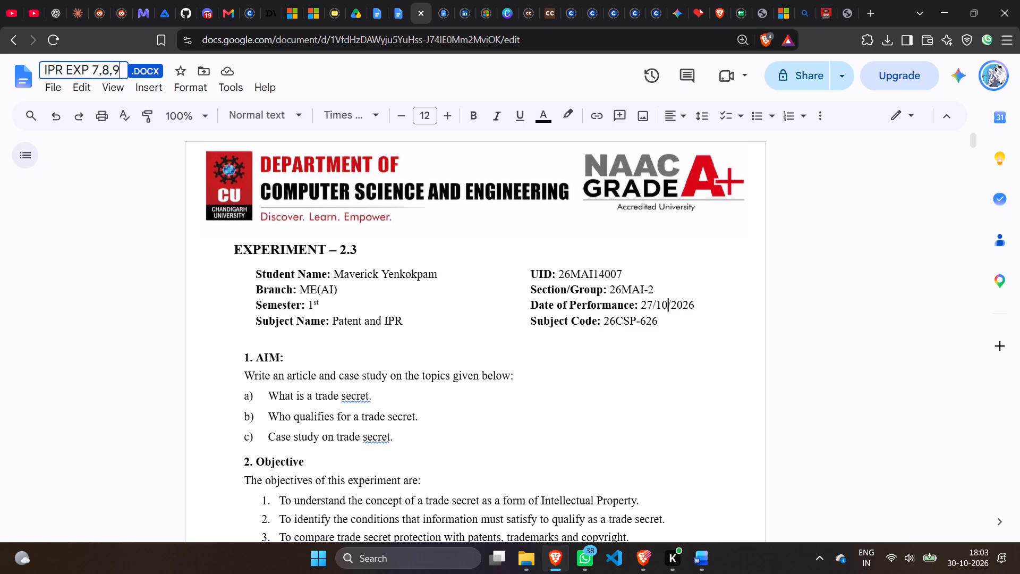
pyautogui.press('BackSpace')
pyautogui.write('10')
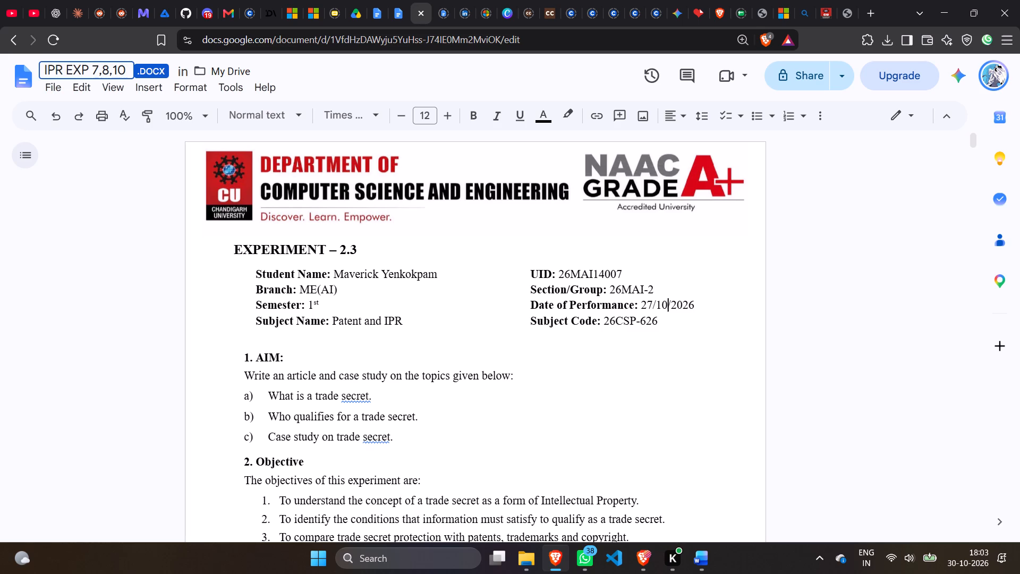
# Download the IPR EXP 7,8,10 document as a PDF.
pyautogui.click(52, 89)
pyautogui.click(99, 267)
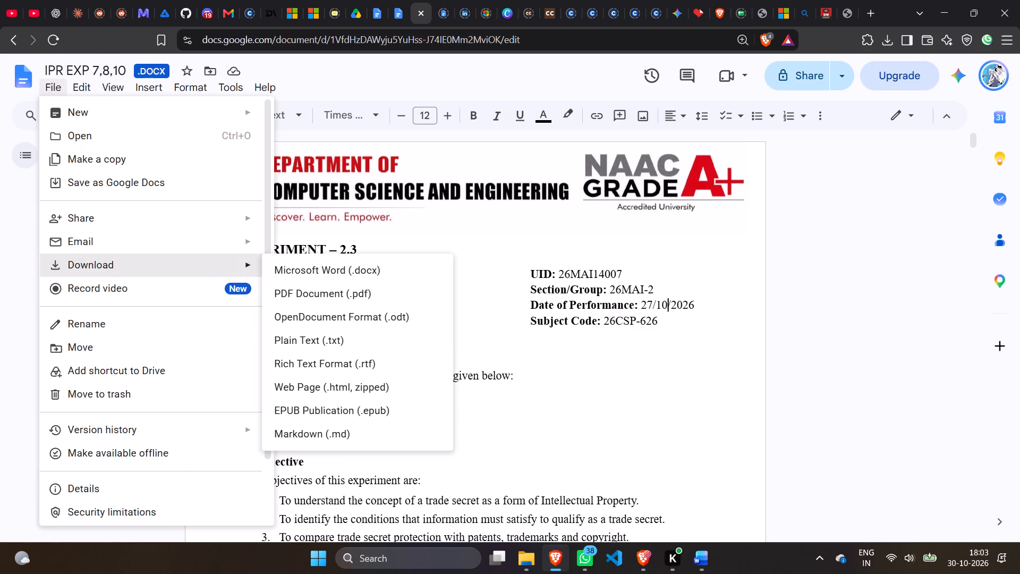